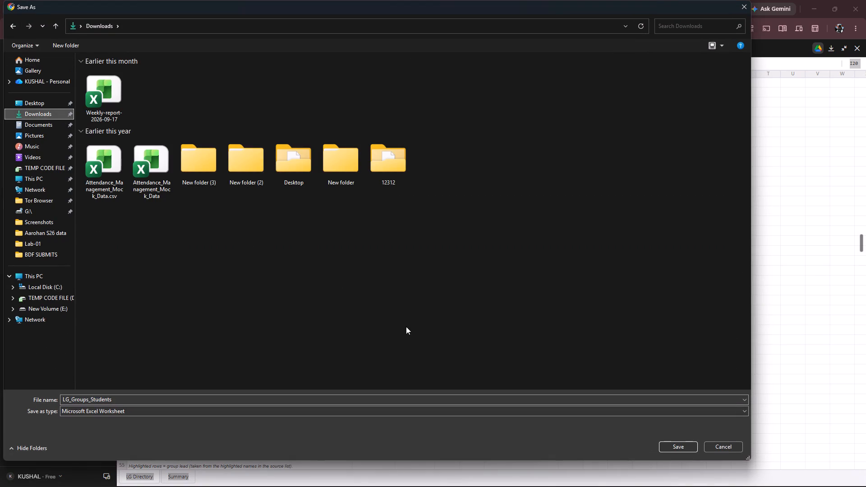
pyautogui.click(669, 444)
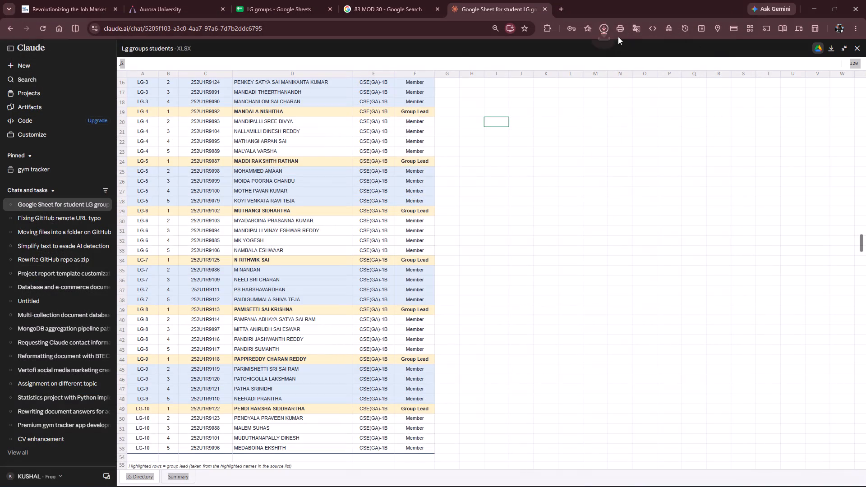
# Open the downloaded LG_Groups_Students workbook in Excel and enable editing.
pyautogui.click(536, 47)
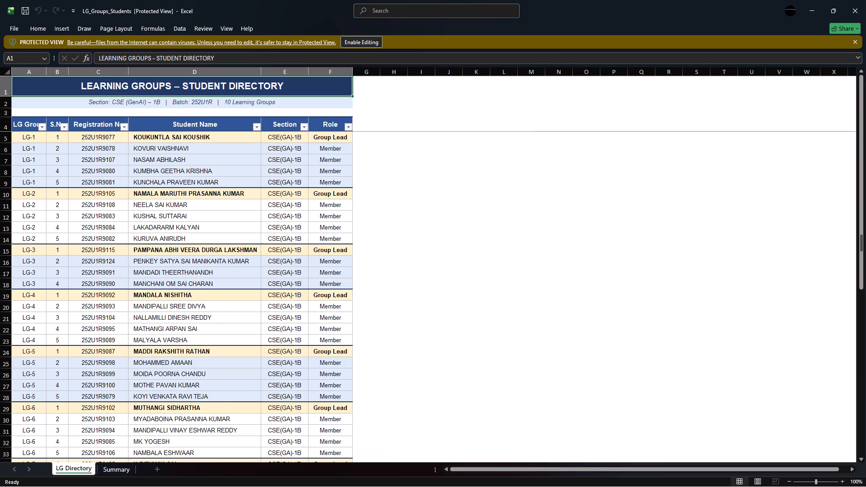
pyautogui.hotkey('ctrl', 'a')
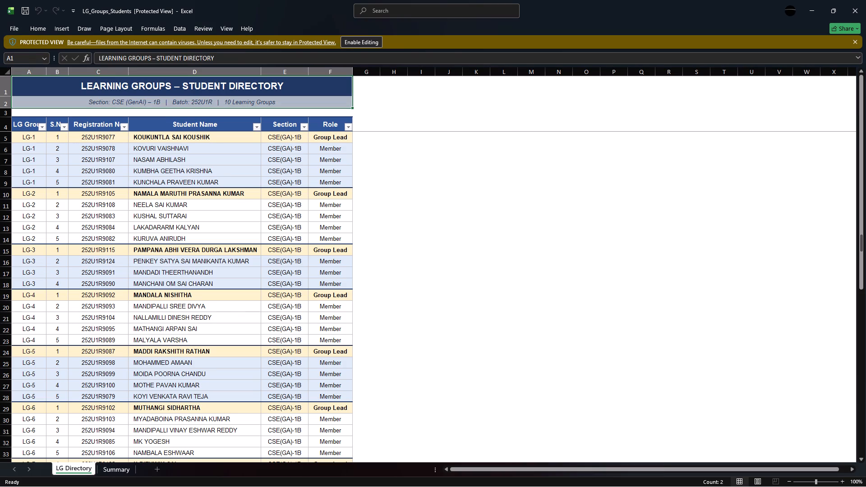
pyautogui.click(350, 41)
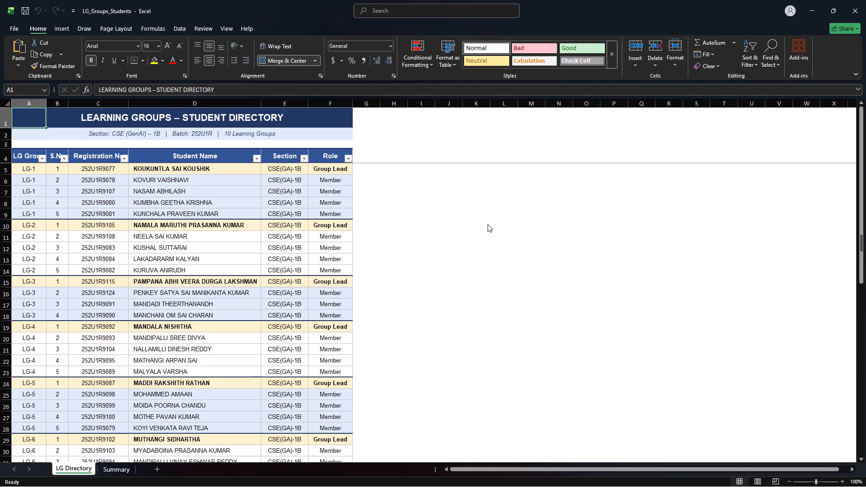
# Copy the full student directory on the LG Directory sheet, A1:F53, from the title row through the last LG-10 student.
pyautogui.click(492, 221)
pyautogui.hotkey('ctrl', 'a')
pyautogui.rightClick(492, 221)
pyautogui.rightClick(244, 228)
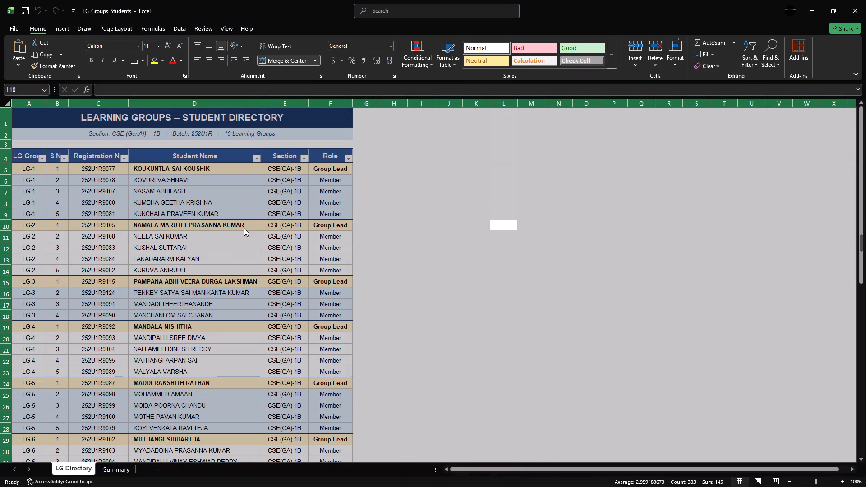
pyautogui.click(102, 119)
pyautogui.click(33, 115)
pyautogui.moveTo(26, 115); pyautogui.dragTo(110, 478)
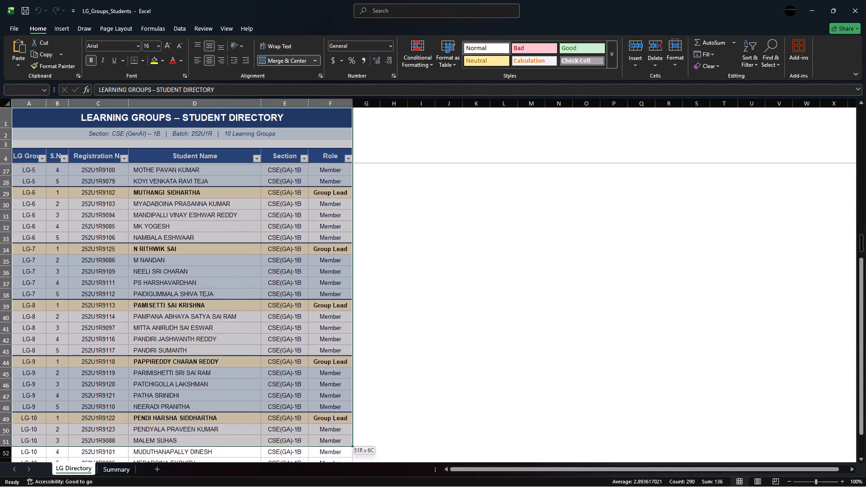
pyautogui.moveTo(110, 478); pyautogui.dragTo(139, 424)
pyautogui.hotkey('ctrl', 'c')
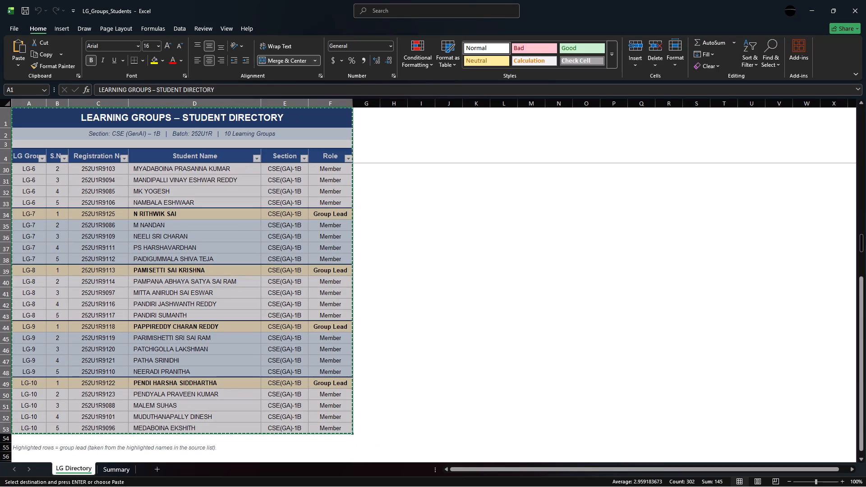
# Switch to the LG groups Google Sheet in Chrome and paste the copied directory starting at cell A1.
pyautogui.click(454, 176)
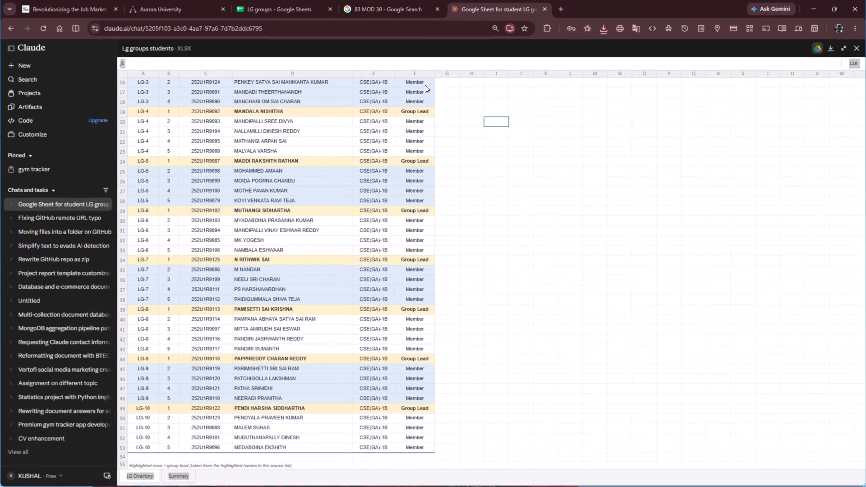
pyautogui.click(244, 1)
pyautogui.click(32, 110)
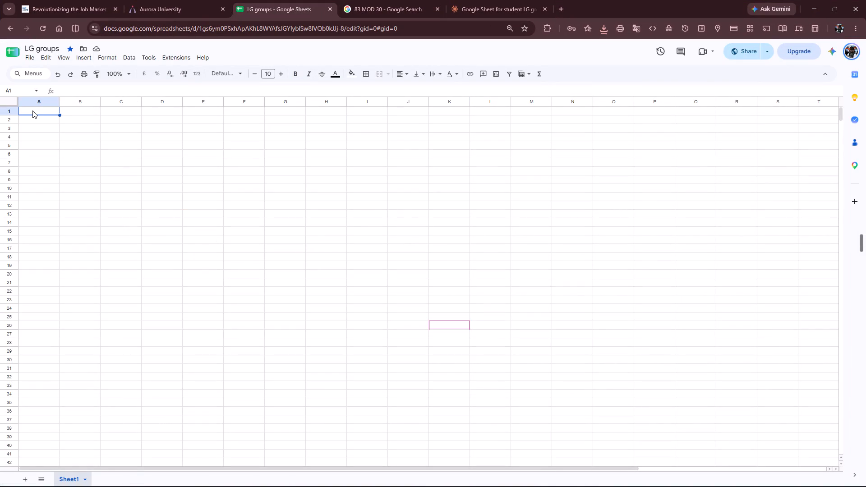
pyautogui.hotkey('ctrl', 'v')
# Clear the section, batch and group-count subtitle text from merged row 2 beneath the directory title.
pyautogui.click(233, 144)
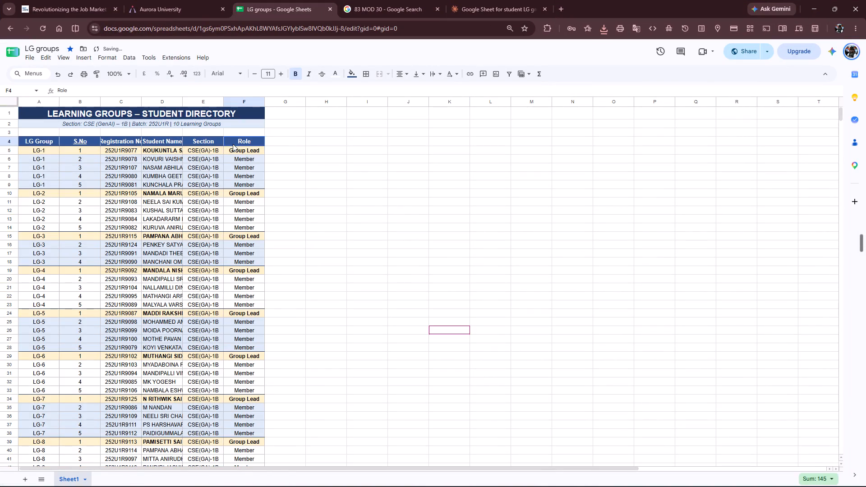
pyautogui.doubleClick(238, 125)
pyautogui.click(230, 126)
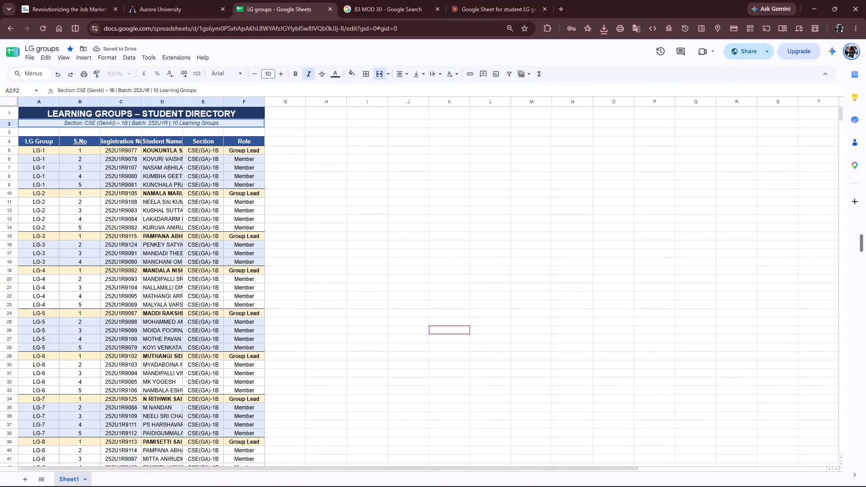
pyautogui.press('Delete')
pyautogui.press('Delete')
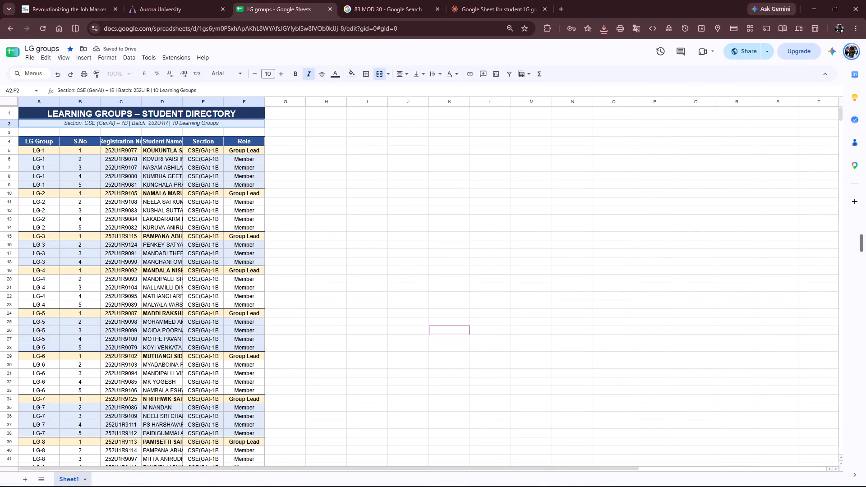
pyautogui.click(241, 130)
pyautogui.click(237, 127)
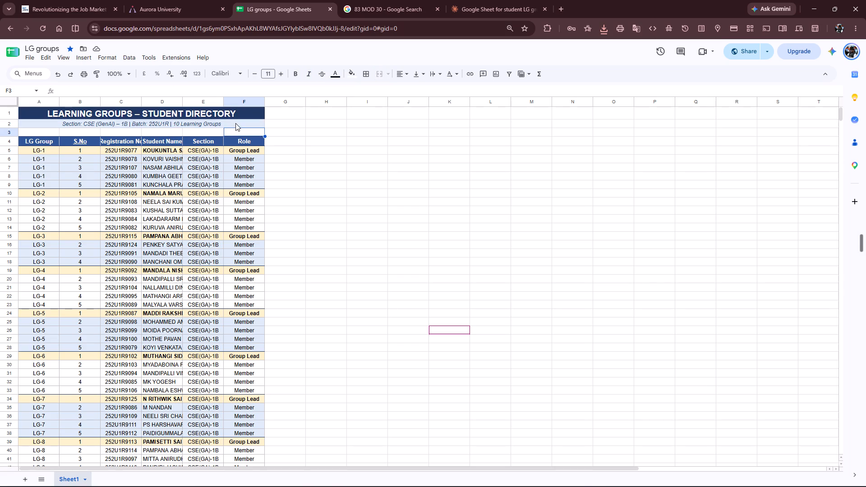
pyautogui.doubleClick(235, 123)
pyautogui.moveTo(229, 121); pyautogui.dragTo(63, 115)
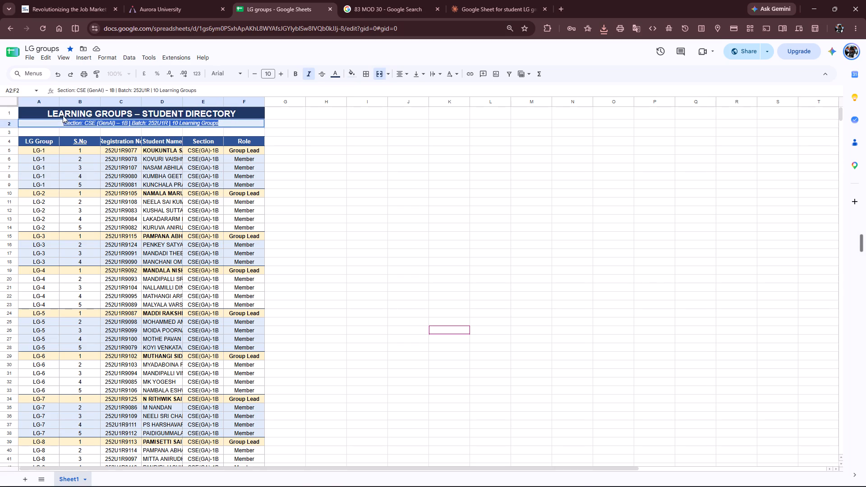
pyautogui.moveTo(63, 115); pyautogui.dragTo(55, 115)
pyautogui.press('BackSpace')
pyautogui.press('Delete')
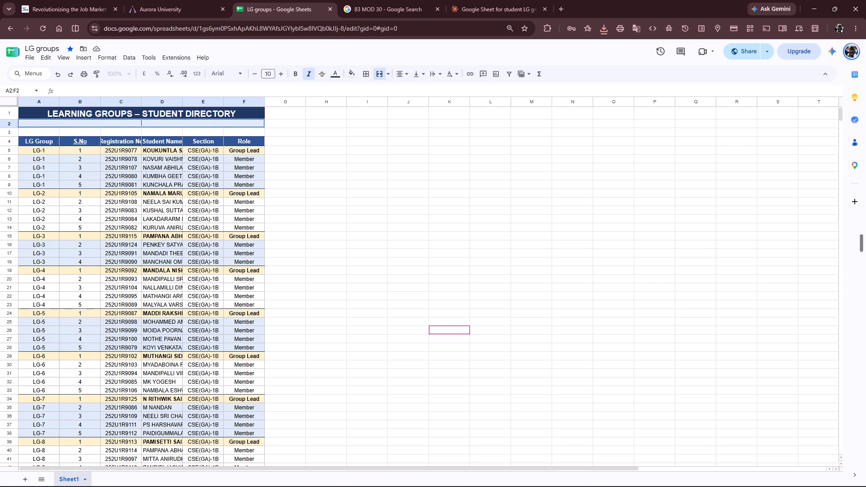
pyautogui.press('Delete')
pyautogui.click(281, 132)
pyautogui.click(245, 122)
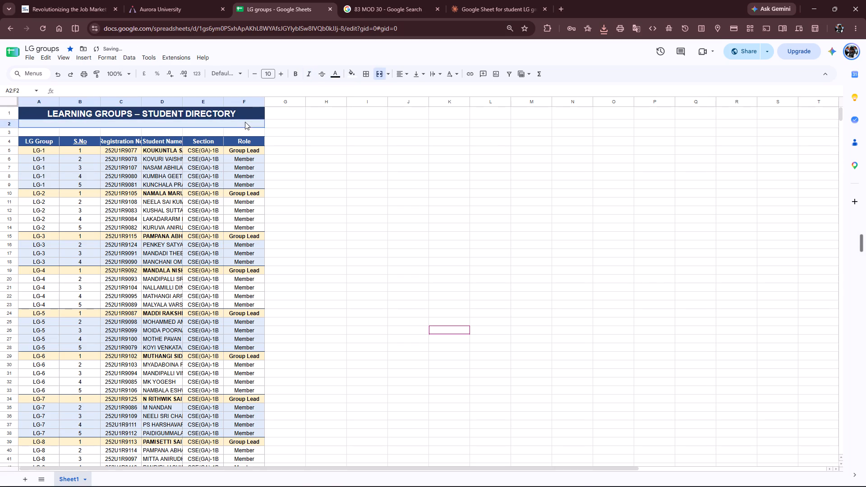
pyautogui.click(303, 136)
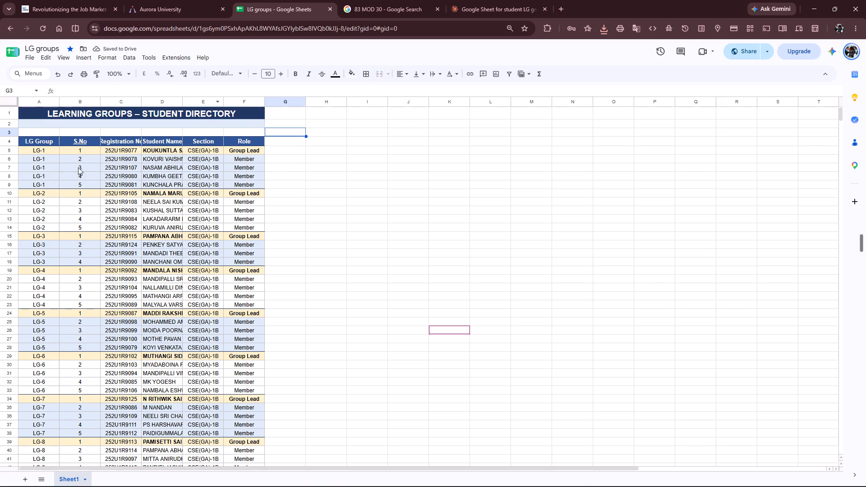
# Merge the LG-1 cells A5:A9 in the LG Group column into one cell.
pyautogui.moveTo(43, 148); pyautogui.dragTo(43, 189)
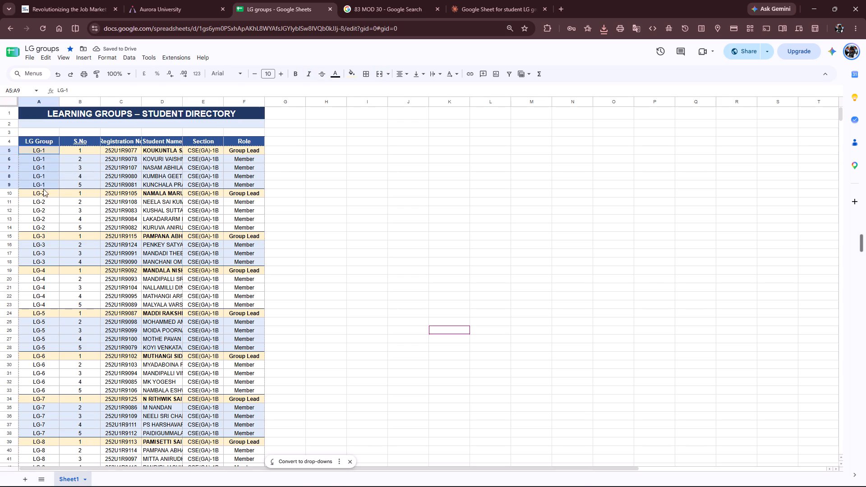
pyautogui.moveTo(43, 189); pyautogui.dragTo(47, 187)
pyautogui.click(376, 73)
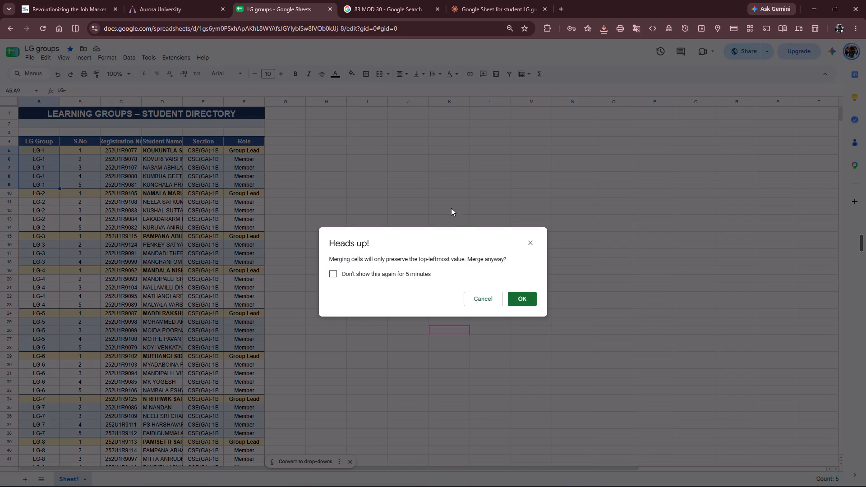
pyautogui.click(521, 299)
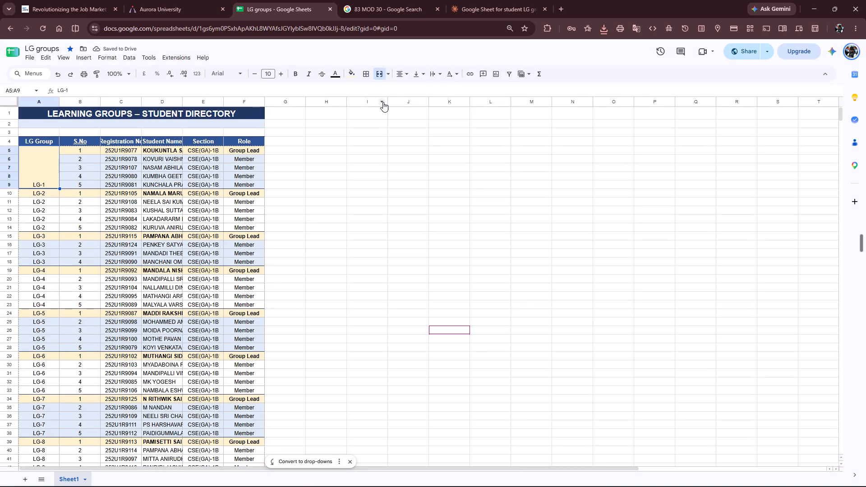
pyautogui.click(403, 78)
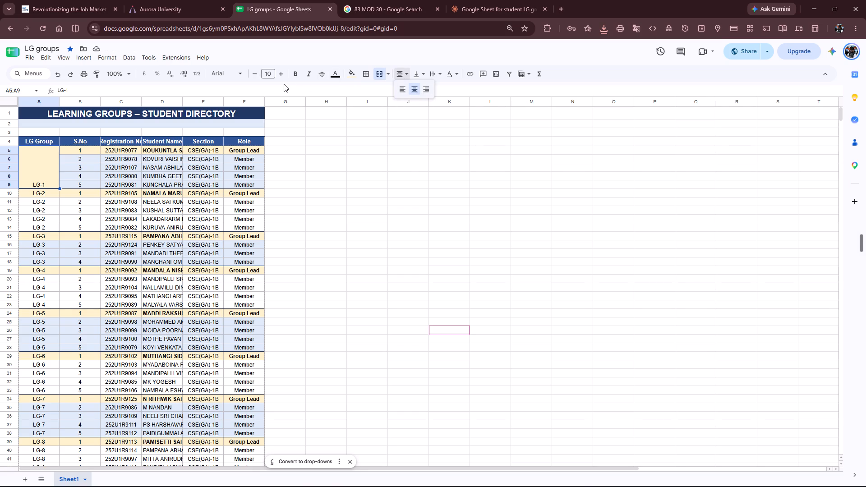
pyautogui.click(38, 178)
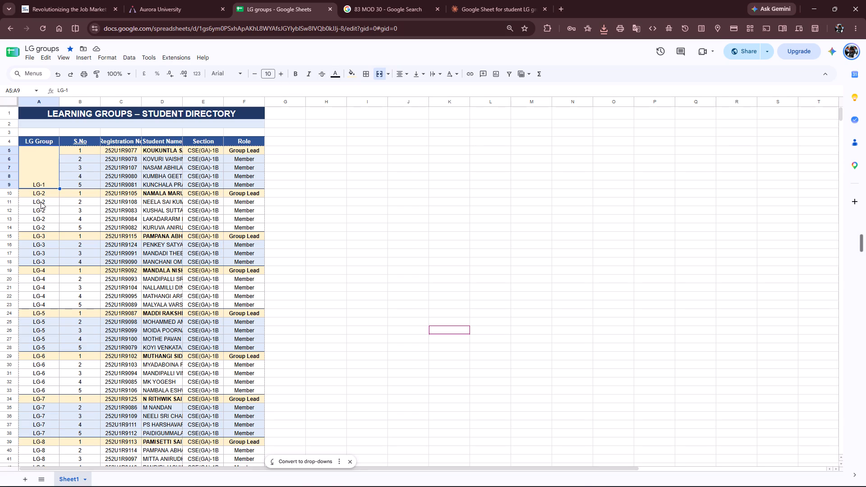
# Merge the LG-2 cells A10:A14 into one cell and suppress the merge warning for 5 minutes.
pyautogui.moveTo(40, 195); pyautogui.dragTo(36, 225)
pyautogui.click(382, 76)
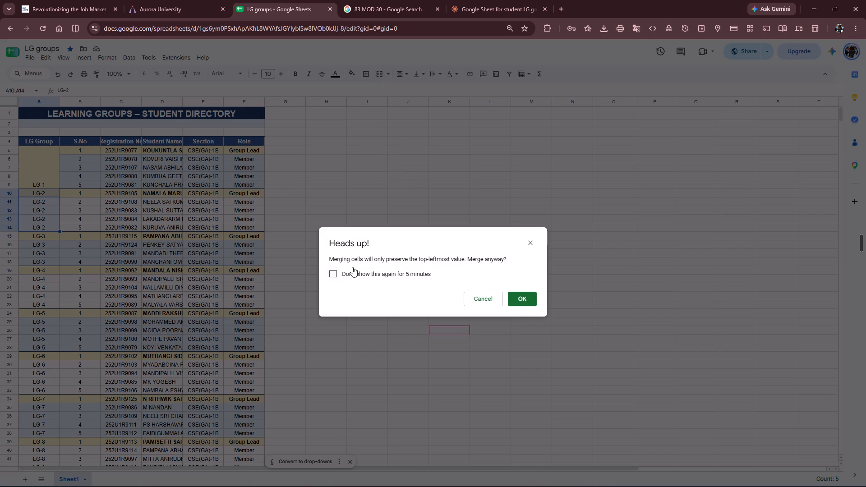
pyautogui.click(348, 276)
pyautogui.click(532, 299)
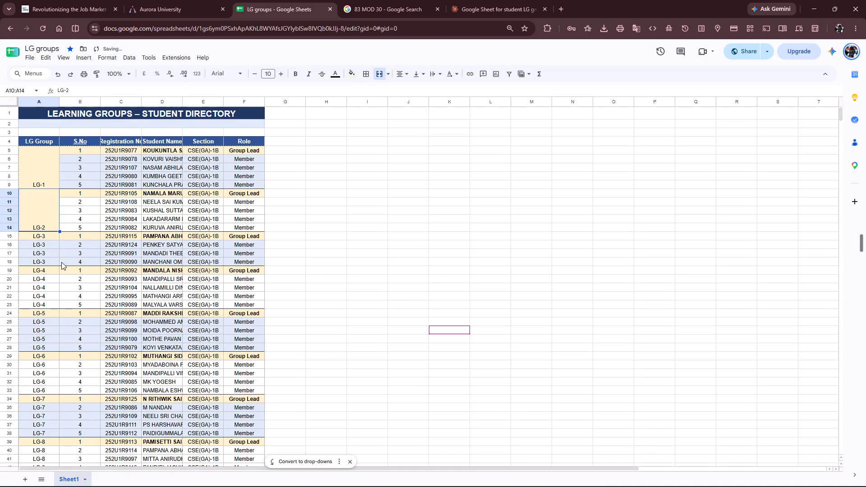
# Merge each group's label cells into a single cell for LG-3 (A15:A18), LG-4 (A19:A23) and LG-5 (A24:A28).
pyautogui.moveTo(49, 237); pyautogui.dragTo(46, 260)
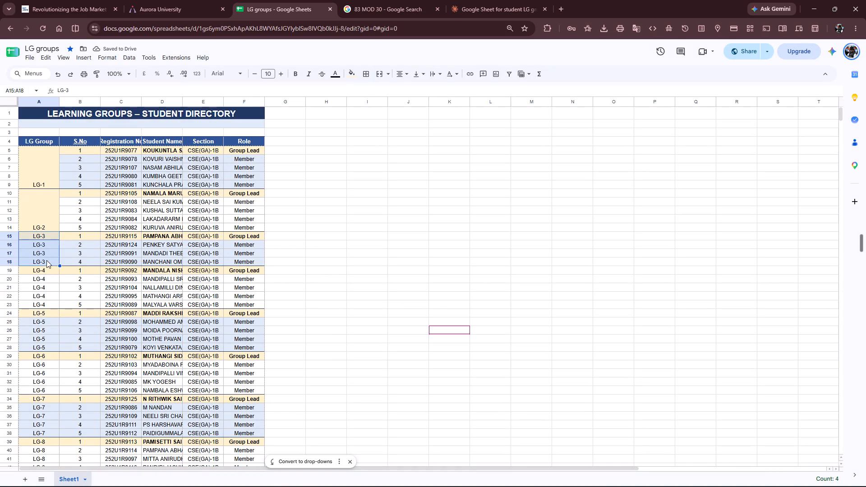
pyautogui.click(378, 75)
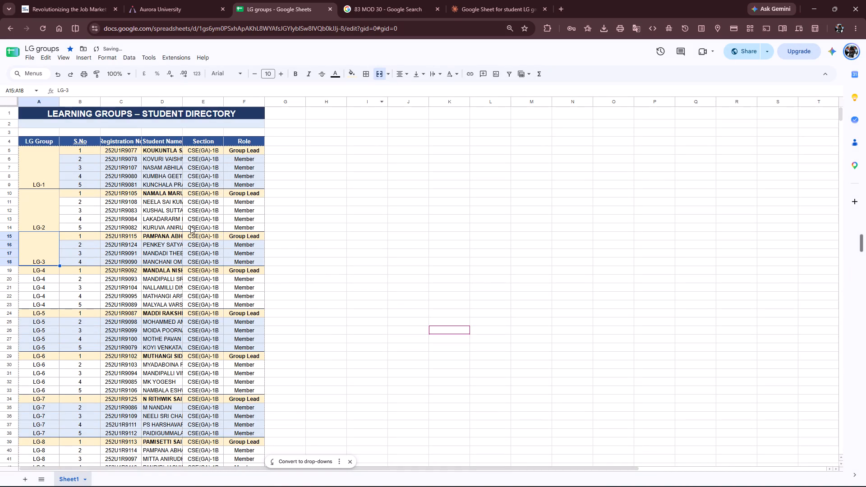
pyautogui.moveTo(50, 272); pyautogui.dragTo(46, 299)
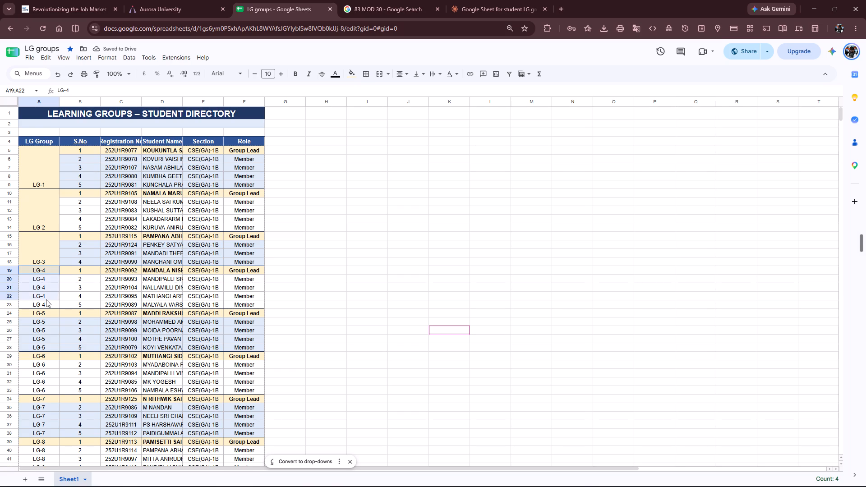
pyautogui.moveTo(46, 299); pyautogui.dragTo(44, 305)
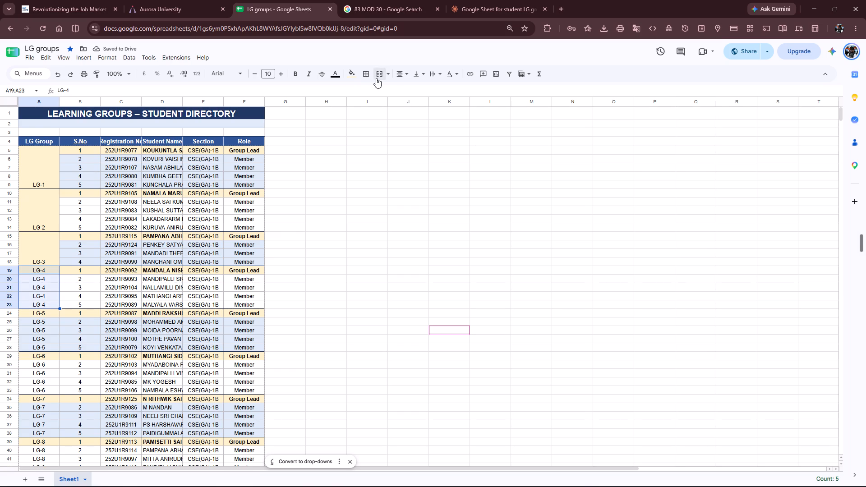
pyautogui.click(378, 77)
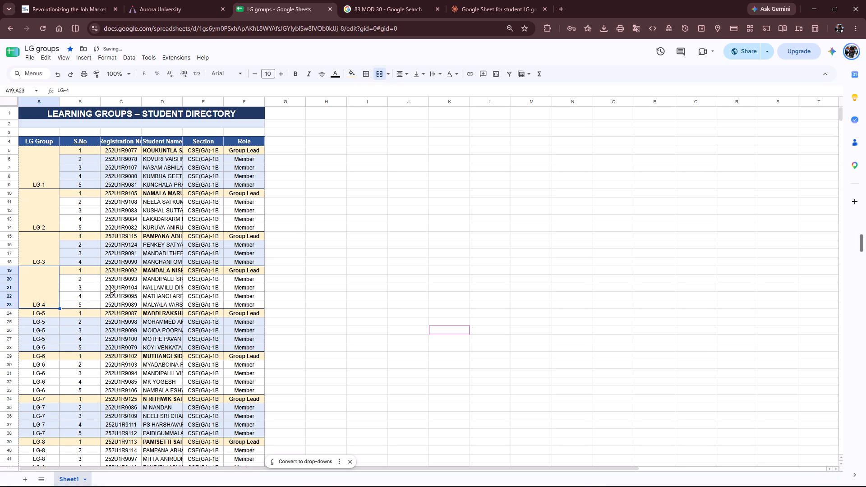
pyautogui.moveTo(44, 314); pyautogui.dragTo(49, 351)
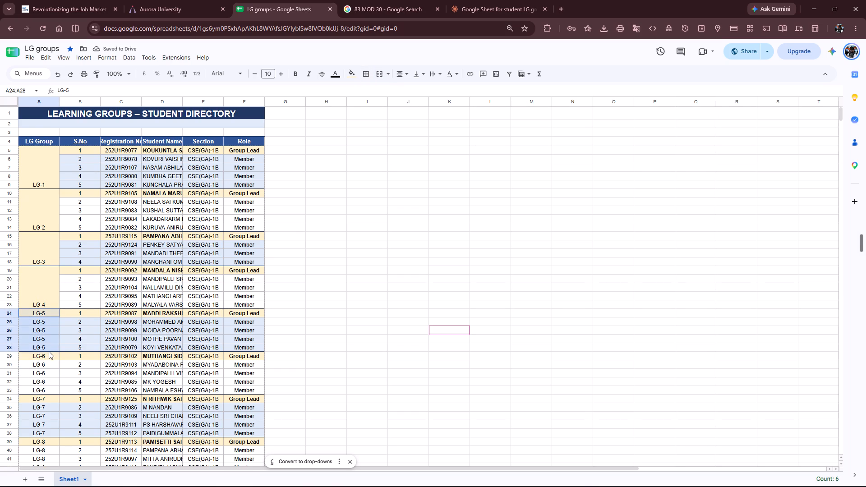
pyautogui.moveTo(49, 351); pyautogui.dragTo(49, 350)
pyautogui.click(382, 75)
pyautogui.scroll(-2, 280, 269)
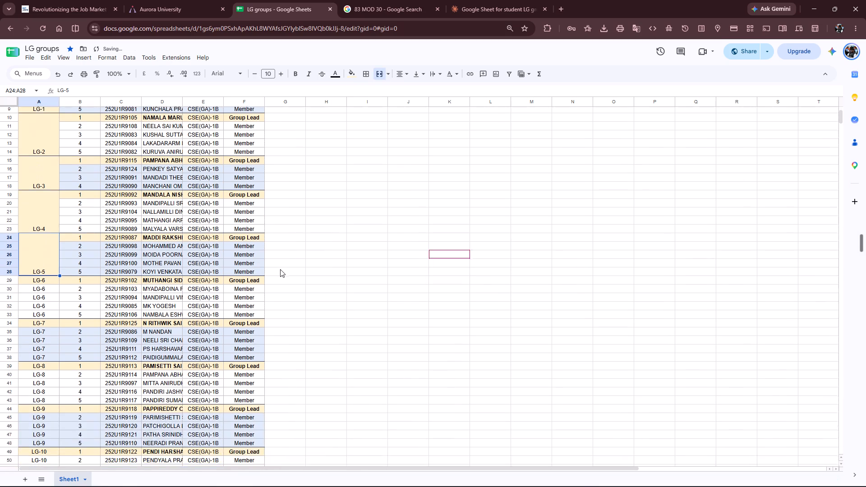
# Merge each group's label cells into a single cell for LG-6 (A29:A33), LG-7 (A34:A38) and LG-8 (A39:A43).
pyautogui.scroll(-2, 280, 269)
pyautogui.moveTo(45, 207); pyautogui.dragTo(37, 238)
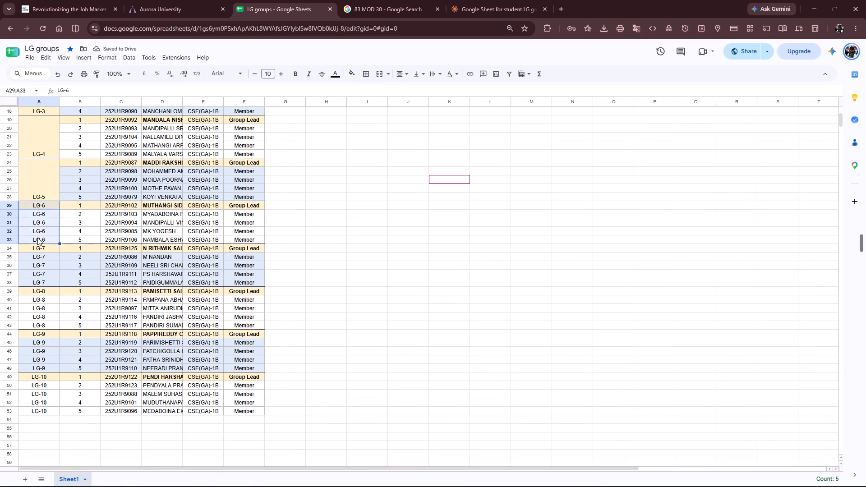
pyautogui.click(379, 71)
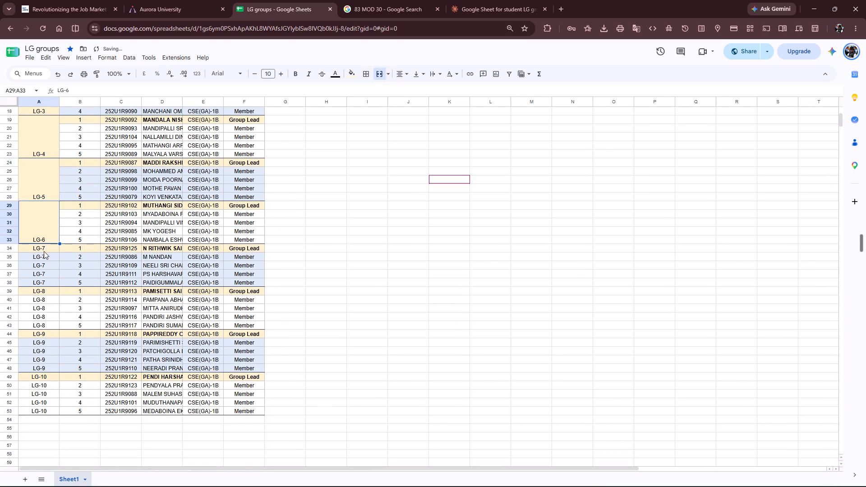
pyautogui.moveTo(45, 248); pyautogui.dragTo(42, 280)
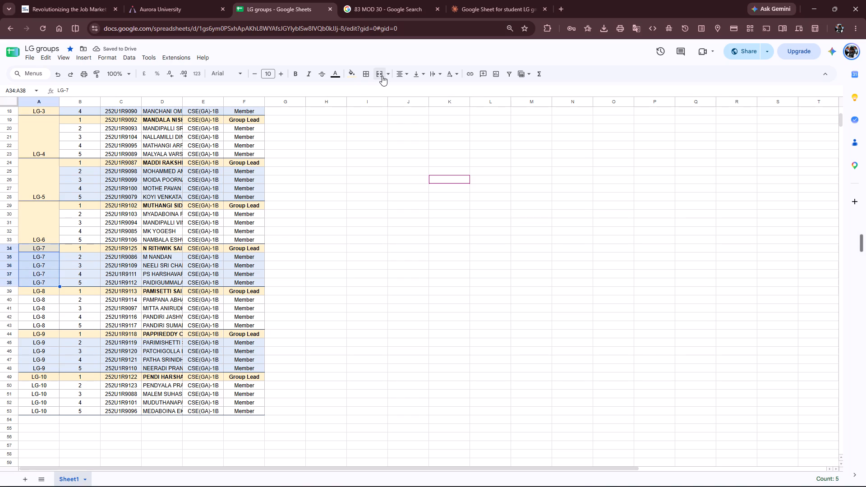
pyautogui.click(382, 75)
pyautogui.moveTo(52, 292); pyautogui.dragTo(48, 318)
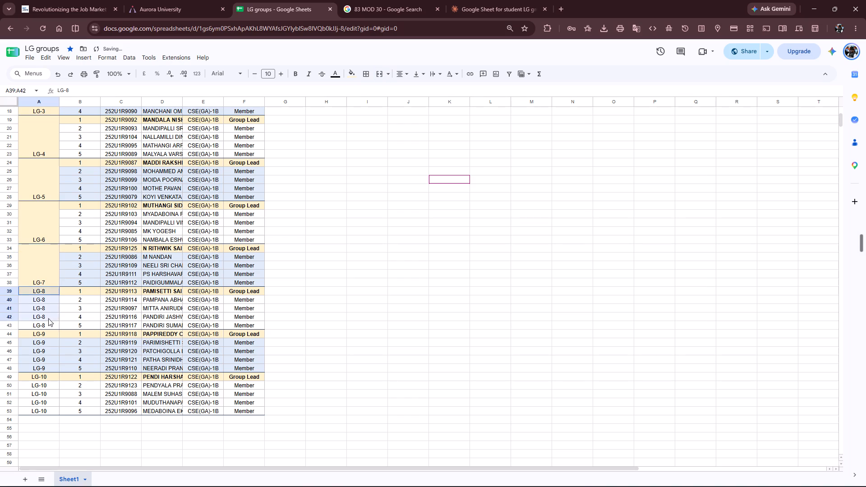
pyautogui.moveTo(48, 318); pyautogui.dragTo(47, 323)
pyautogui.click(373, 78)
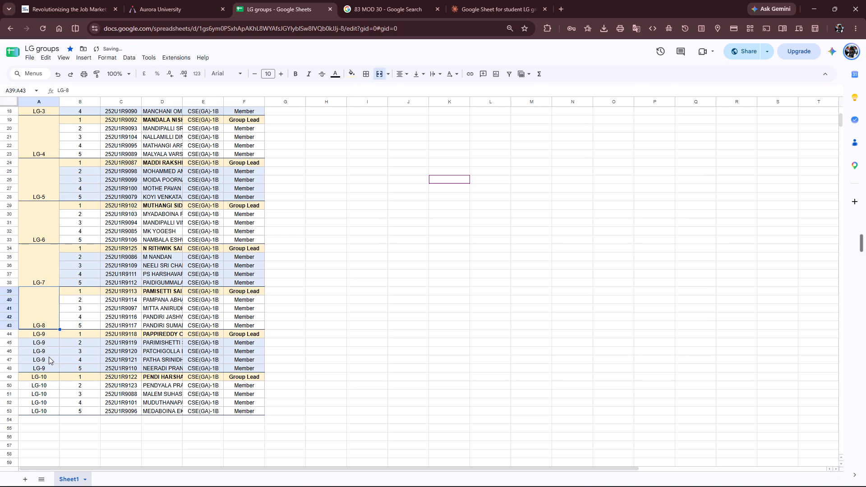
# Merge each group's label cells into a single cell for LG-9 (A44:A48) and LG-10 (A49:A53).
pyautogui.moveTo(51, 331); pyautogui.dragTo(41, 365)
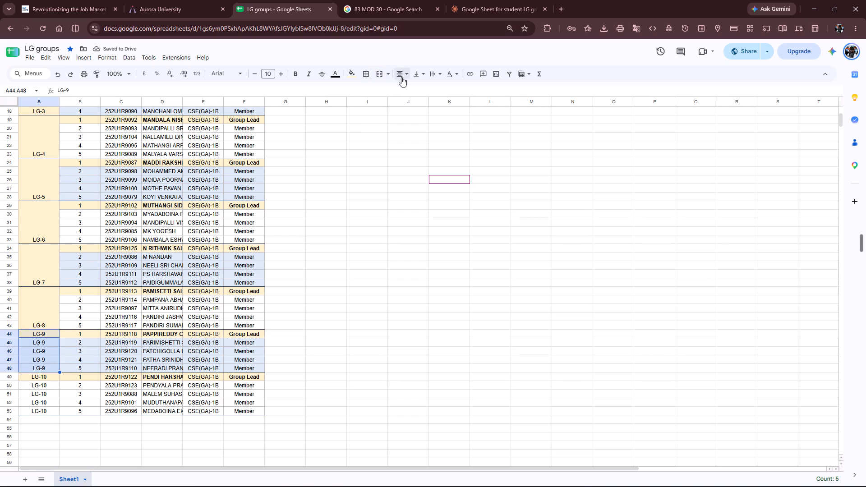
pyautogui.click(378, 74)
pyautogui.moveTo(43, 378); pyautogui.dragTo(44, 399)
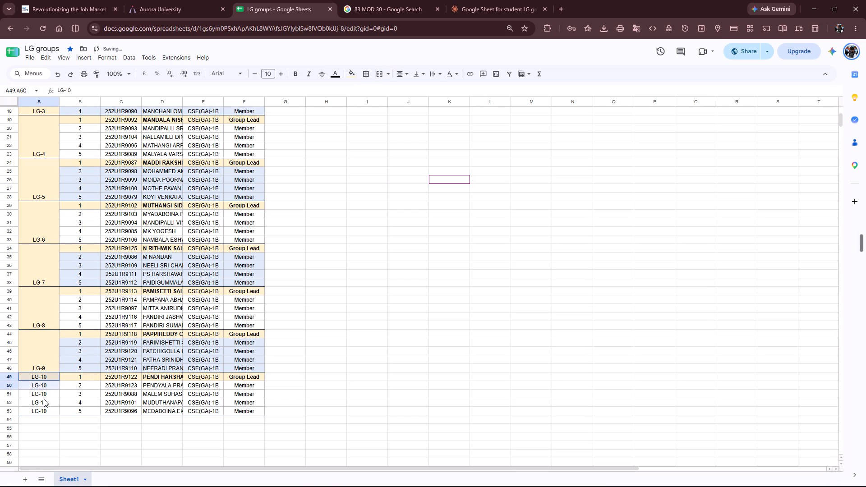
pyautogui.moveTo(44, 399); pyautogui.dragTo(49, 413)
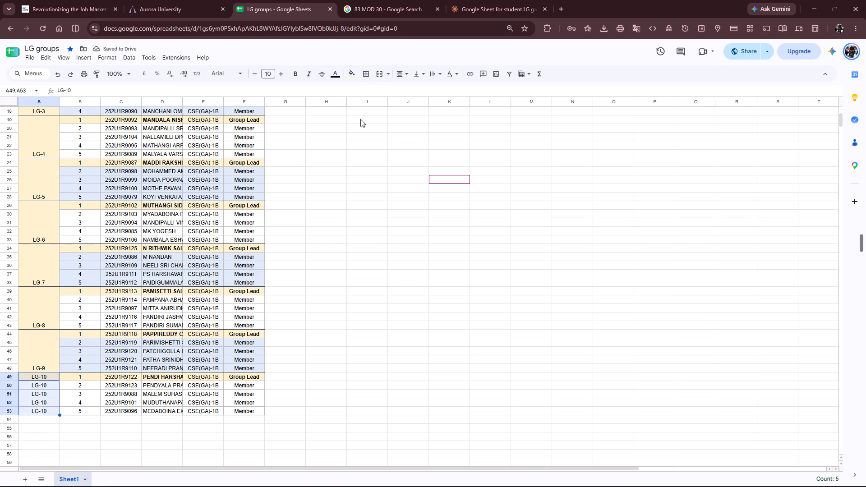
pyautogui.click(379, 78)
# Clear the S.No header and serial numbers in B3:B53 and delete the emptied column B.
pyautogui.scroll(2, 205, 291)
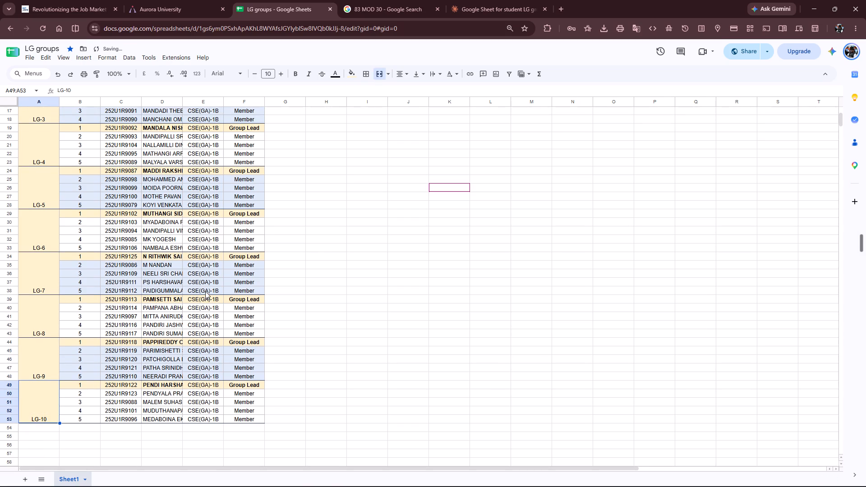
pyautogui.scroll(3, 205, 291)
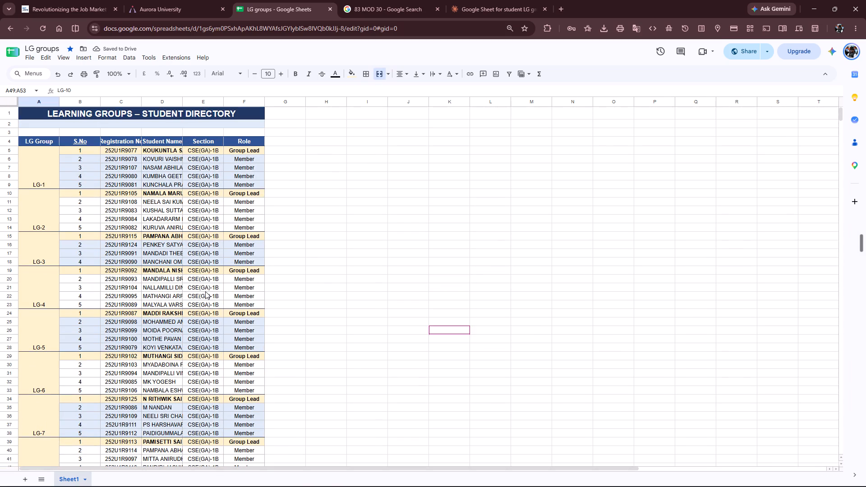
pyautogui.moveTo(88, 135); pyautogui.dragTo(51, 391)
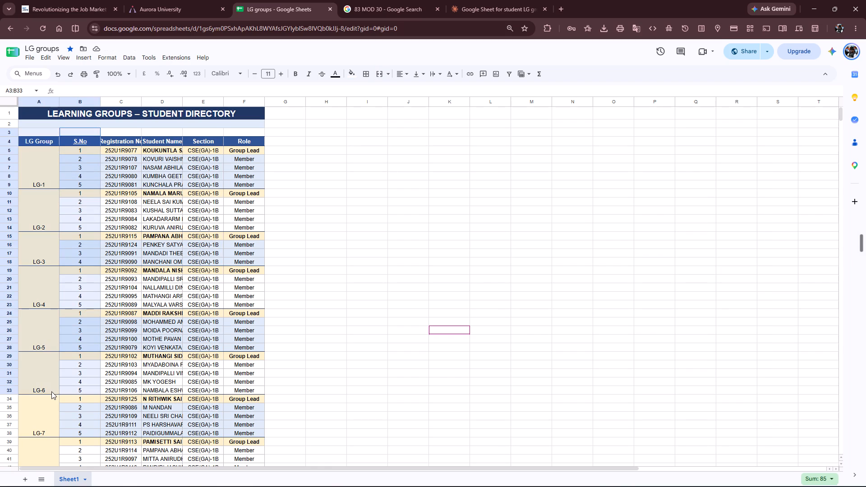
pyautogui.moveTo(51, 391); pyautogui.dragTo(75, 479)
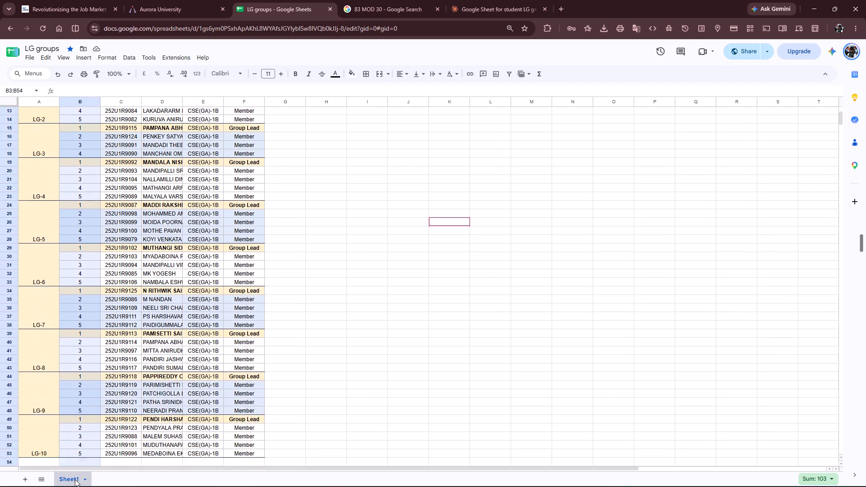
pyautogui.moveTo(75, 479); pyautogui.dragTo(89, 404)
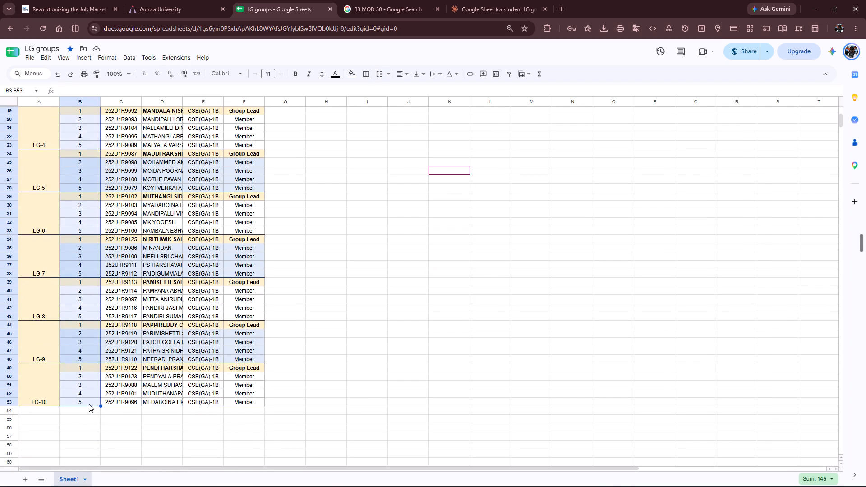
pyautogui.press('Delete')
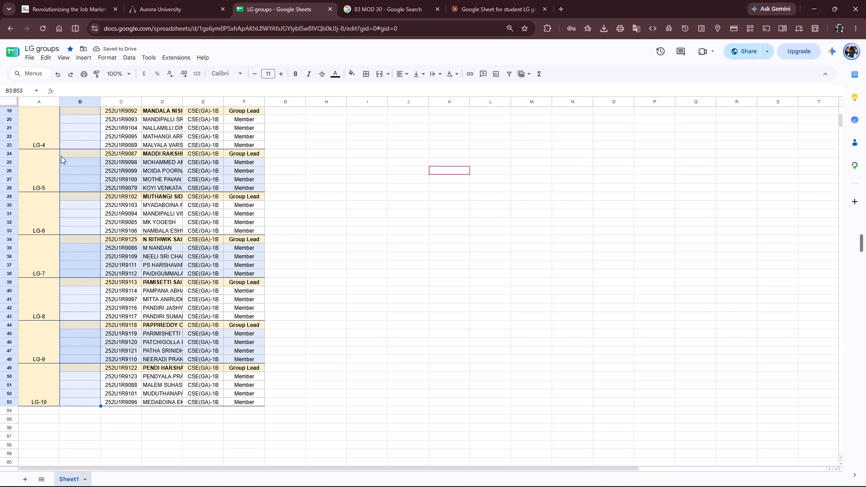
pyautogui.rightClick(87, 102)
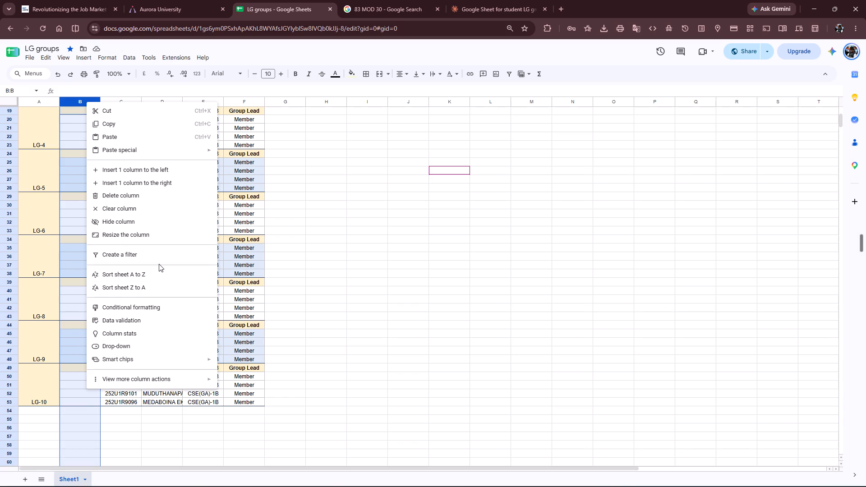
pyautogui.click(140, 200)
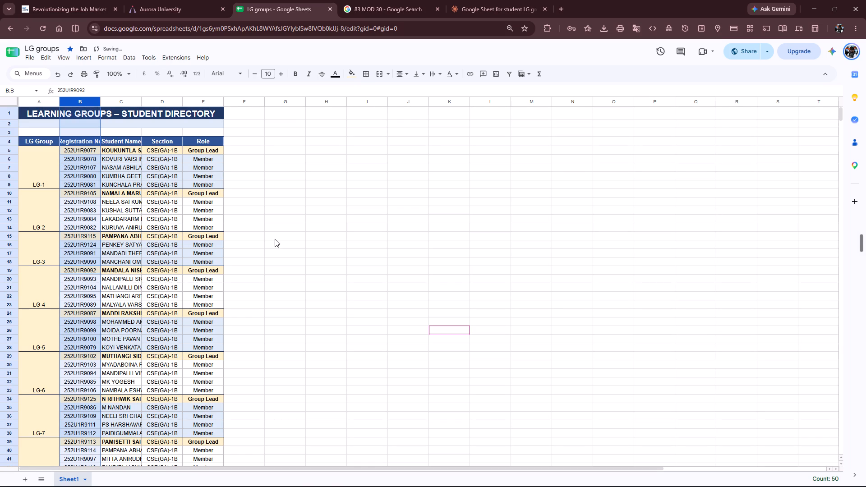
pyautogui.click(301, 219)
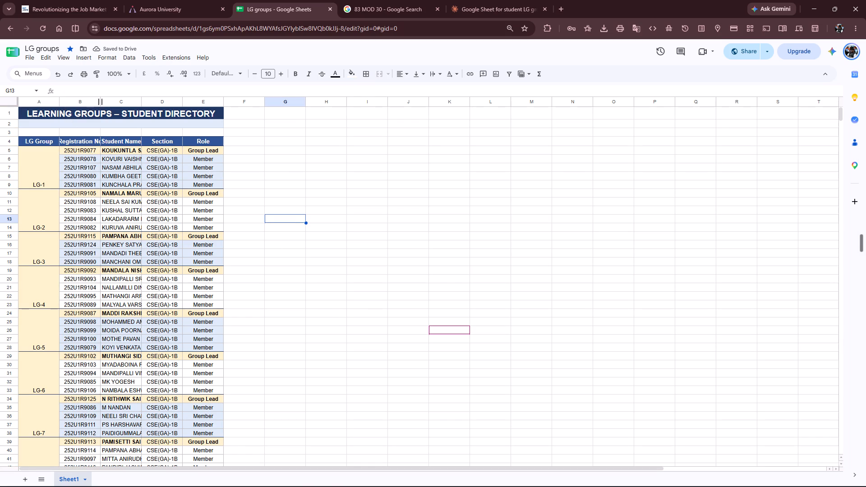
# Widen the Registration No and Student Name columns enough to fit the header and the longest full names.
pyautogui.moveTo(101, 102); pyautogui.dragTo(164, 100)
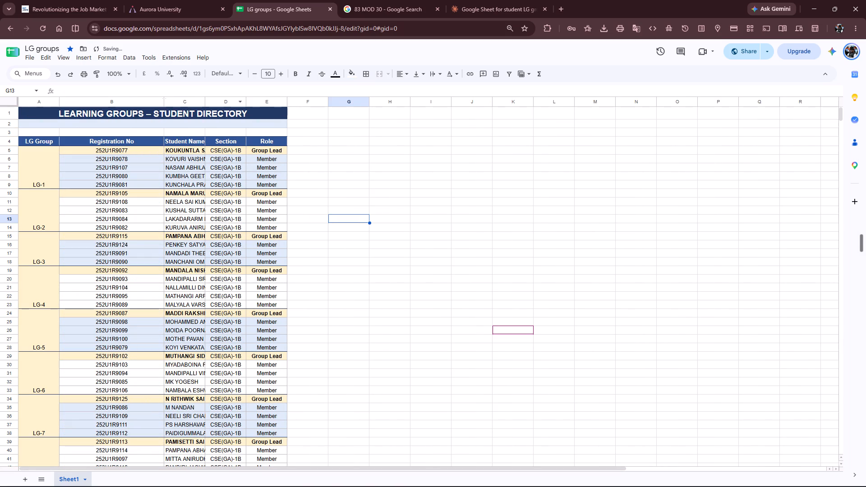
pyautogui.moveTo(205, 104); pyautogui.dragTo(245, 107)
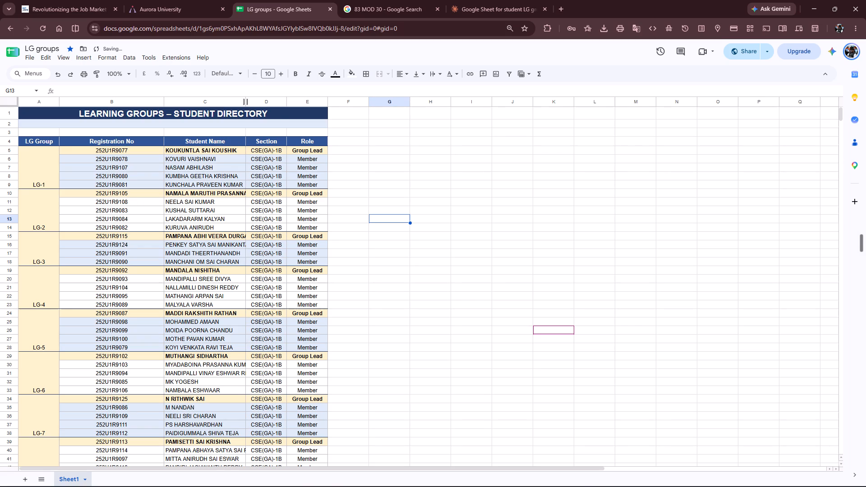
pyautogui.moveTo(246, 104); pyautogui.dragTo(293, 106)
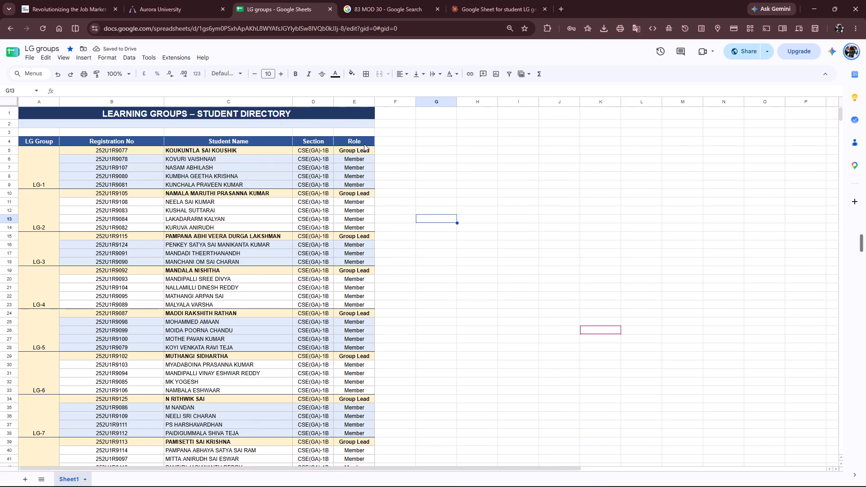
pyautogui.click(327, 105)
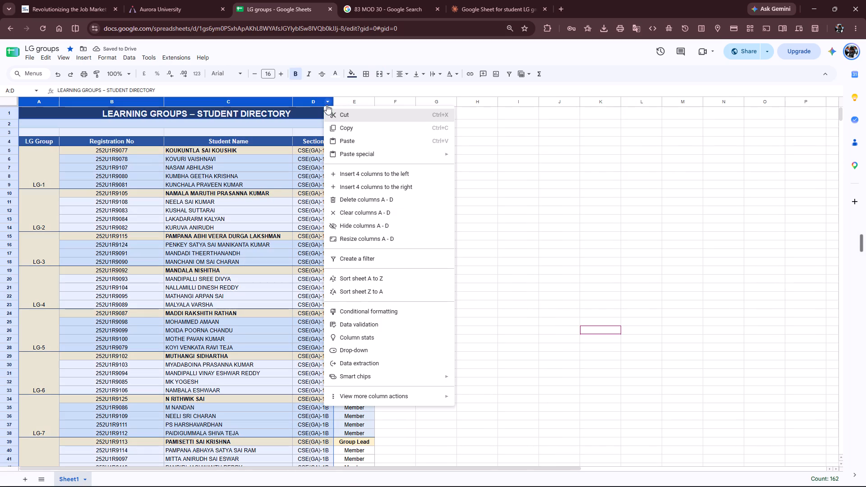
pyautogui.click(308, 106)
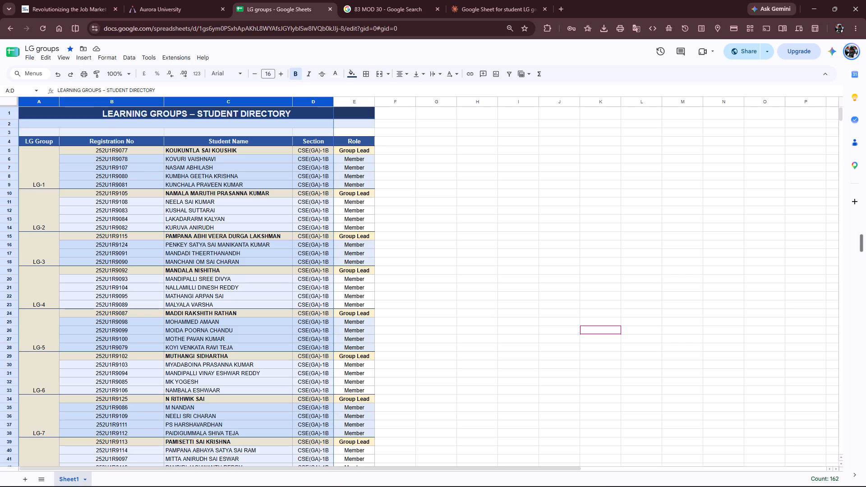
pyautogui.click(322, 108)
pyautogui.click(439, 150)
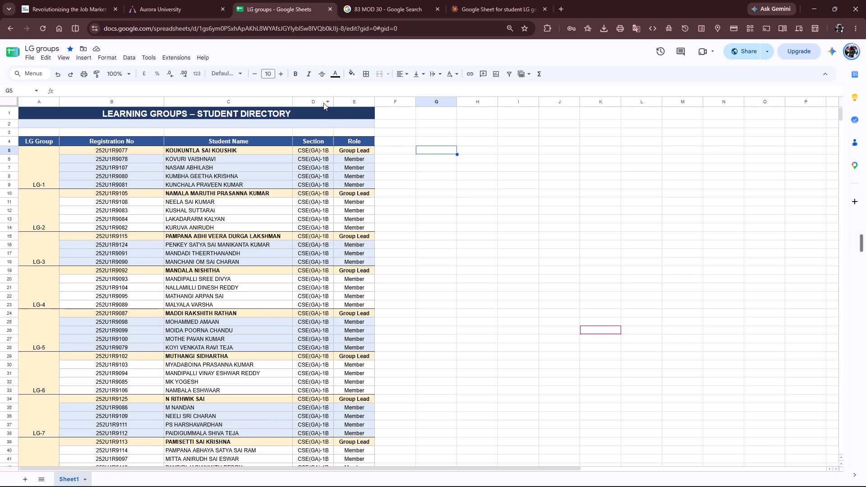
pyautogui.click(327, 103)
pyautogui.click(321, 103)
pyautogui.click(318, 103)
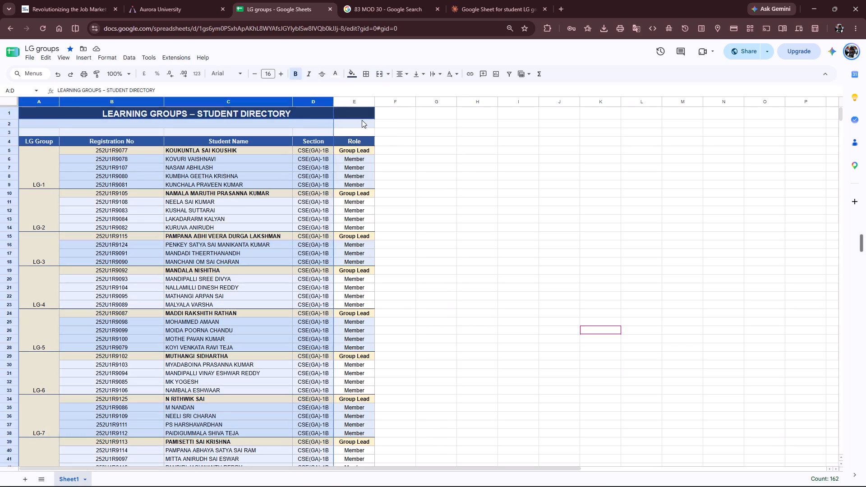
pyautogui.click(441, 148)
# Delete the Section column (column D) from the directory.
pyautogui.rightClick(310, 102)
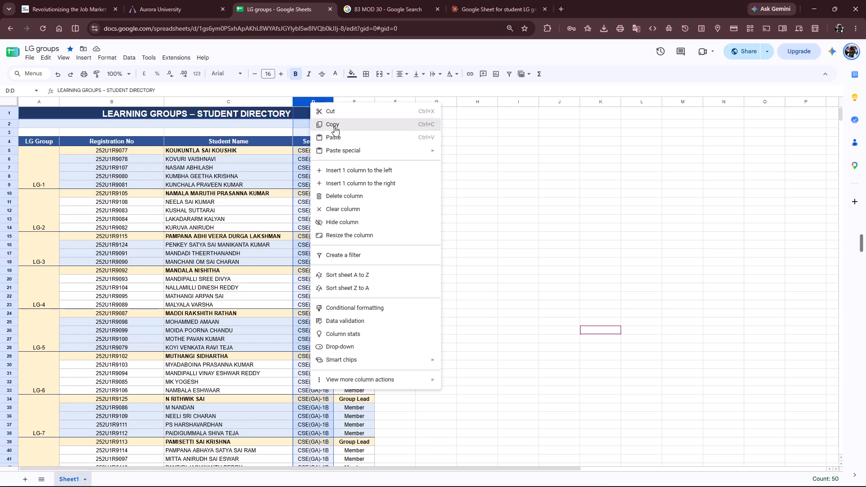
pyautogui.click(384, 196)
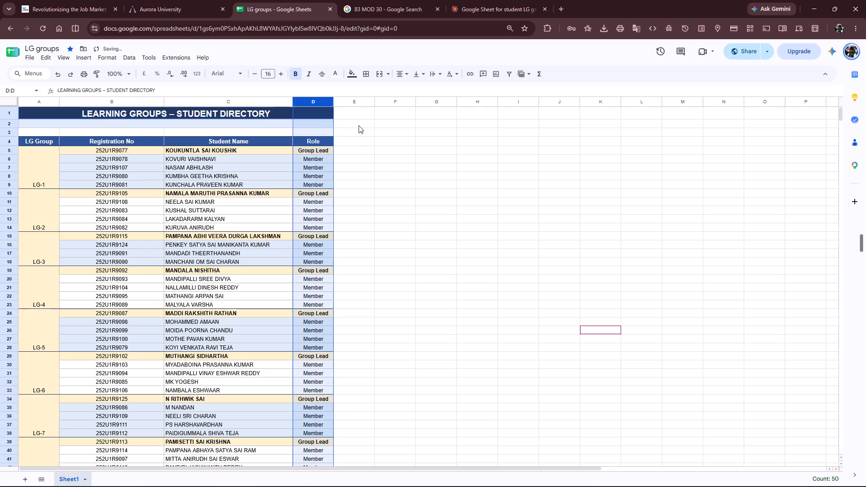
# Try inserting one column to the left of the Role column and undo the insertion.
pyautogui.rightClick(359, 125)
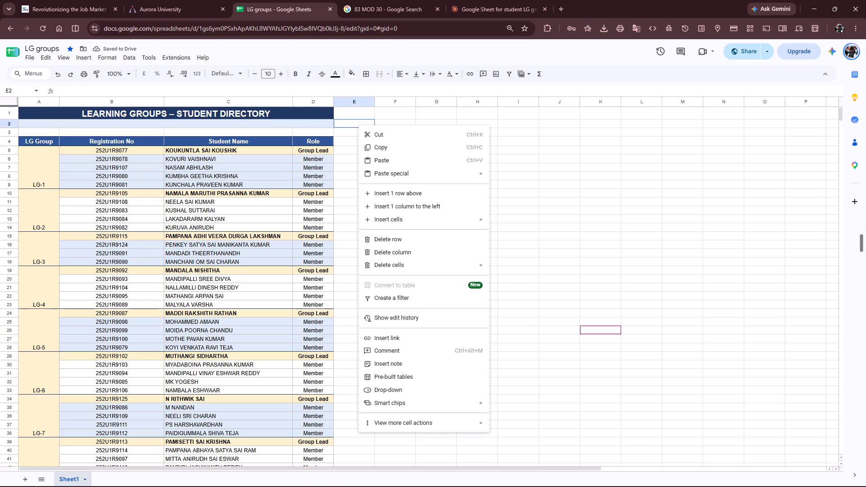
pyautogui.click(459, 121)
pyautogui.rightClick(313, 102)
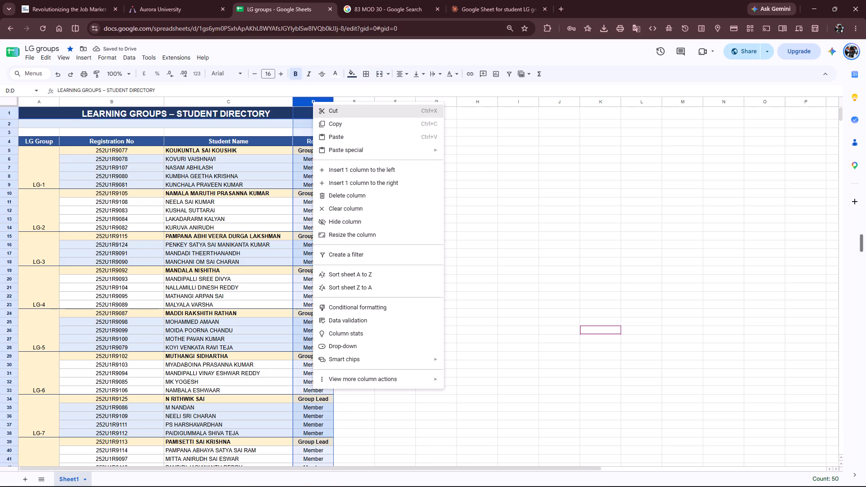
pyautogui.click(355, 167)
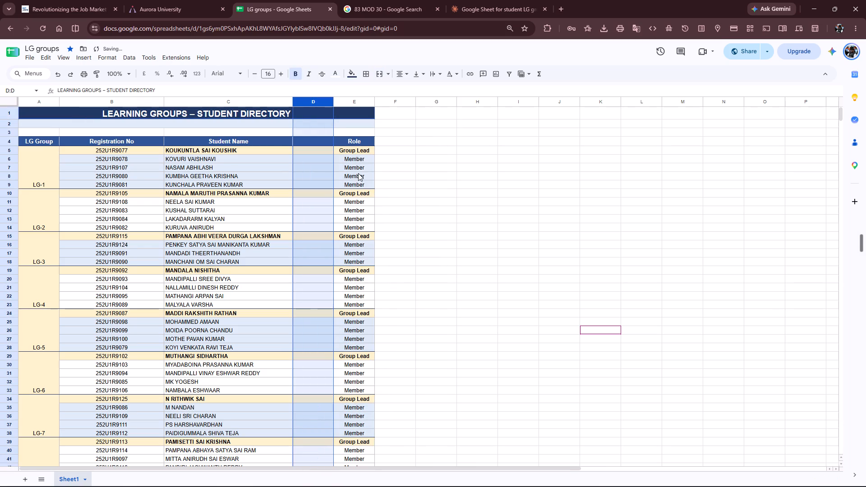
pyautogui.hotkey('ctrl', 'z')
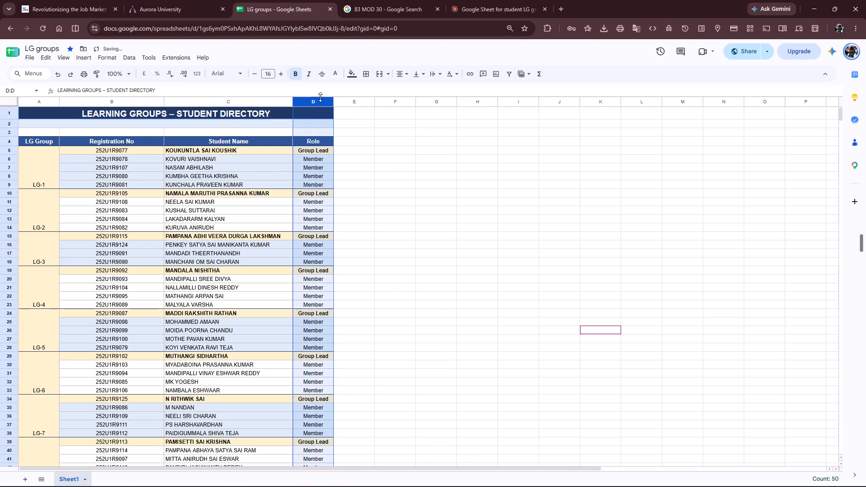
# Delete the Role column (column D), keeping only the LG Group, Registration No and Student Name columns.
pyautogui.rightClick(319, 105)
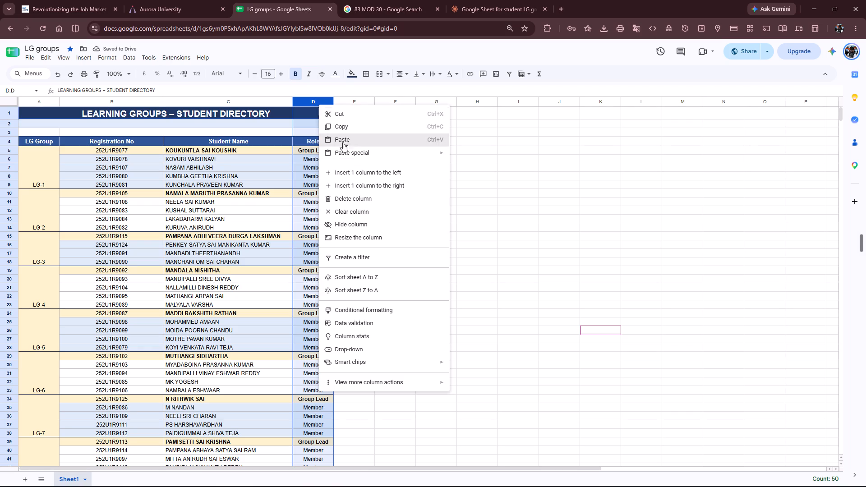
pyautogui.click(362, 192)
pyautogui.click(389, 186)
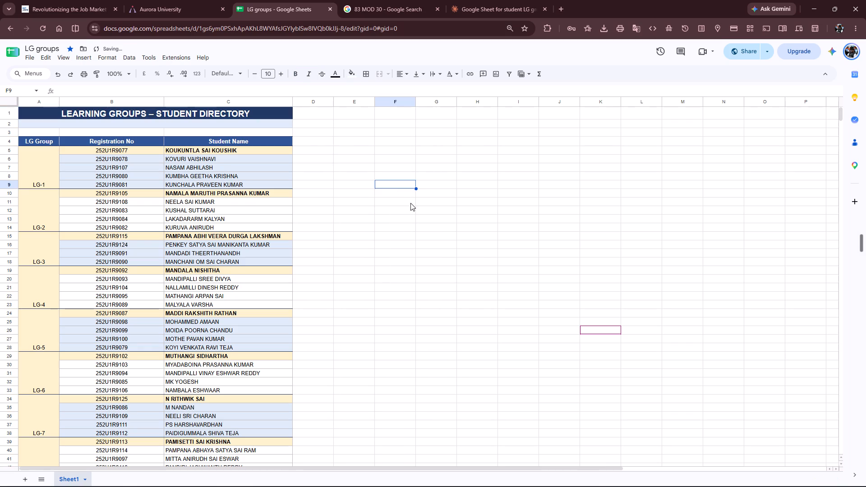
# Shorten the sheet's title in row 1 so that it reads only LEARNING GROUPS.
pyautogui.doubleClick(256, 113)
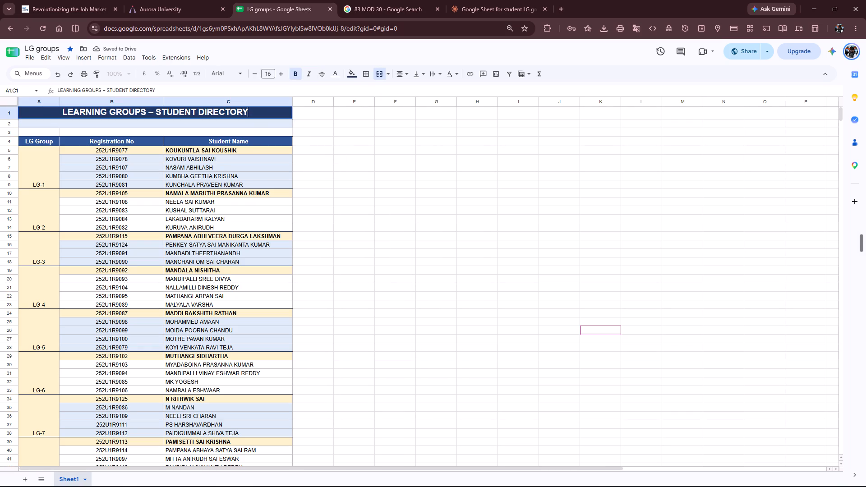
pyautogui.click(256, 113)
pyautogui.press('BackSpace')
pyautogui.press('BackSpace')
pyautogui.press('BackSpace')
pyautogui.press('BackSpace')
pyautogui.press('BackSpace')
pyautogui.press('BackSpace')
pyautogui.press('BackSpace')
pyautogui.press('BackSpace')
pyautogui.press('BackSpace')
pyautogui.press('BackSpace')
pyautogui.press('BackSpace')
pyautogui.press('BackSpace')
pyautogui.press('BackSpace')
pyautogui.press('BackSpace')
pyautogui.press('BackSpace')
pyautogui.press('BackSpace')
pyautogui.press('BackSpace')
pyautogui.press('BackSpace')
pyautogui.press('BackSpace')
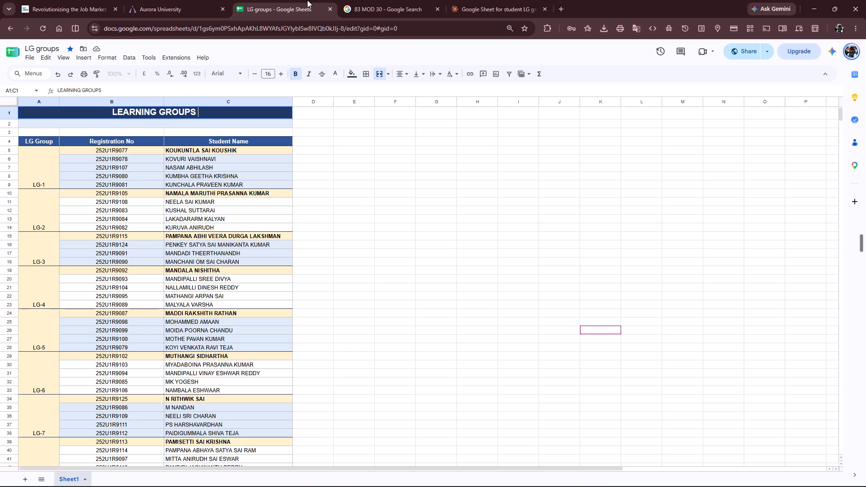
pyautogui.scroll(1, 136, 169)
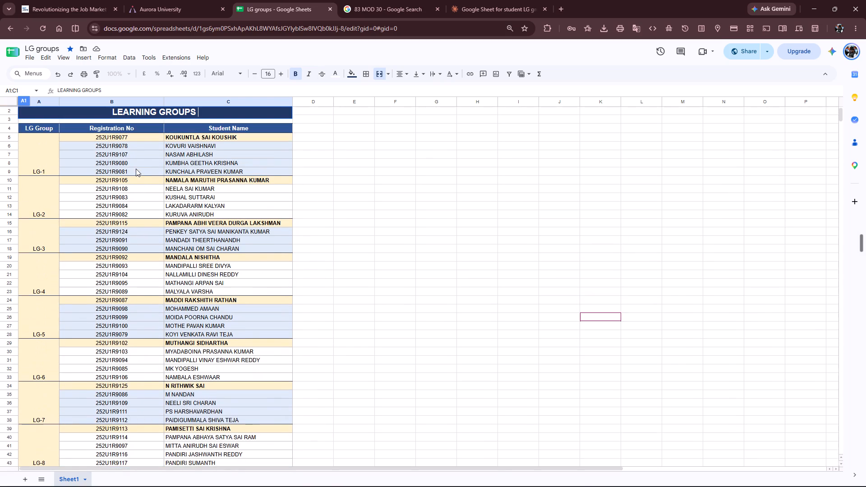
pyautogui.scroll(1, 136, 169)
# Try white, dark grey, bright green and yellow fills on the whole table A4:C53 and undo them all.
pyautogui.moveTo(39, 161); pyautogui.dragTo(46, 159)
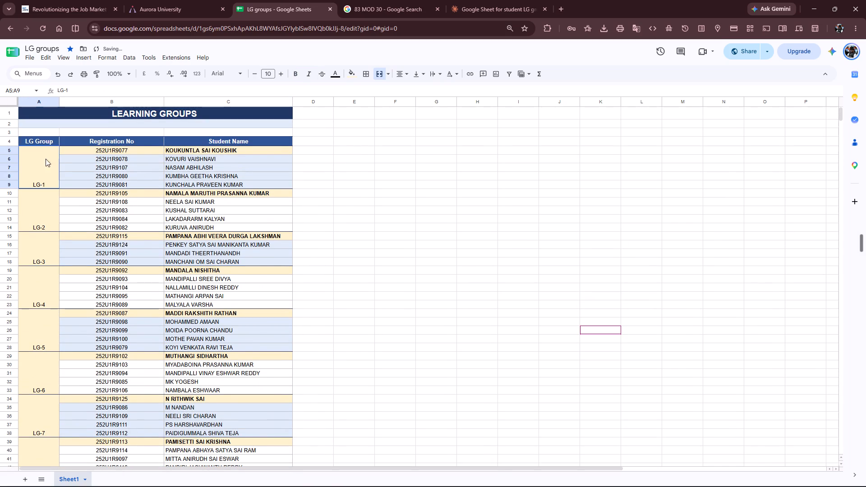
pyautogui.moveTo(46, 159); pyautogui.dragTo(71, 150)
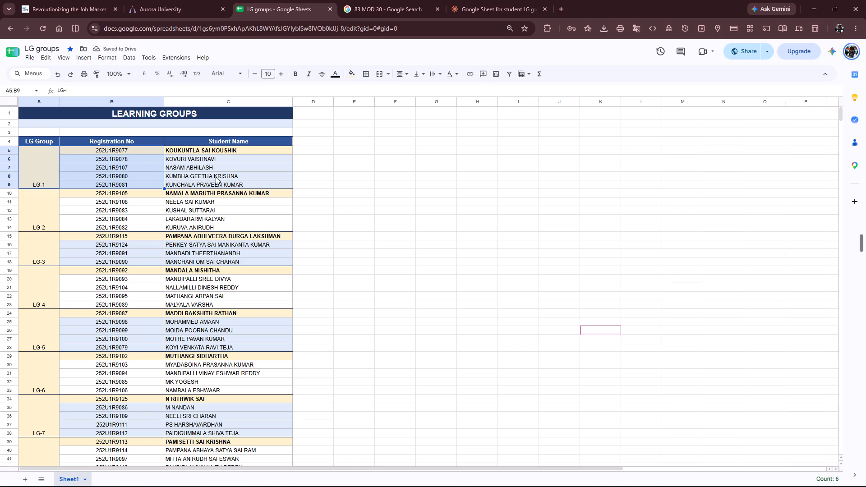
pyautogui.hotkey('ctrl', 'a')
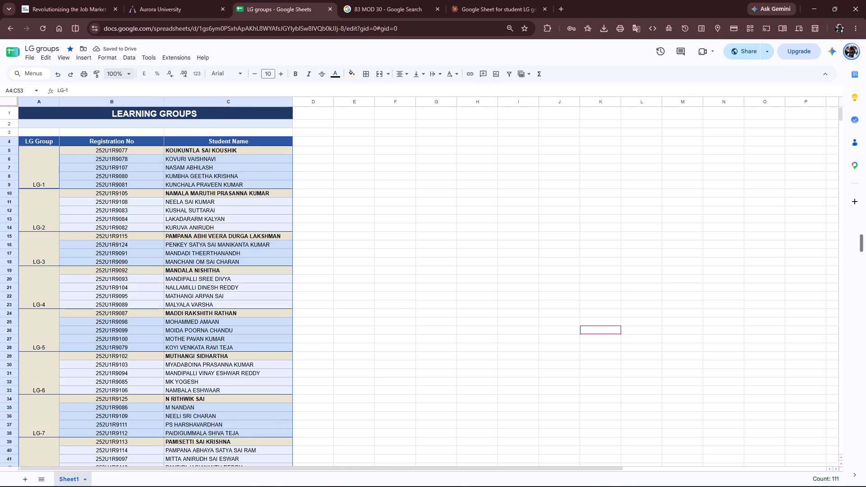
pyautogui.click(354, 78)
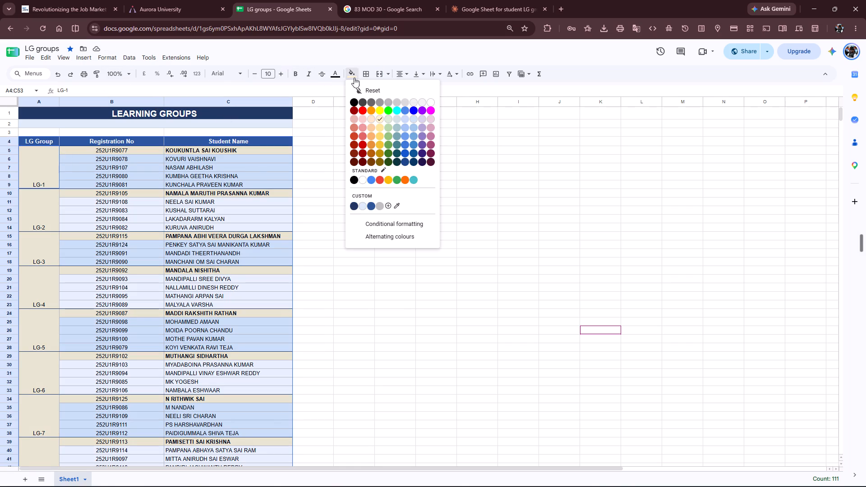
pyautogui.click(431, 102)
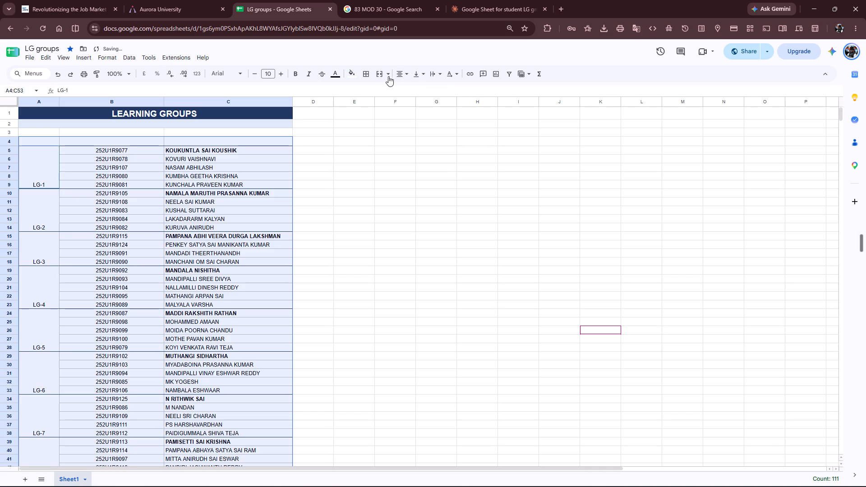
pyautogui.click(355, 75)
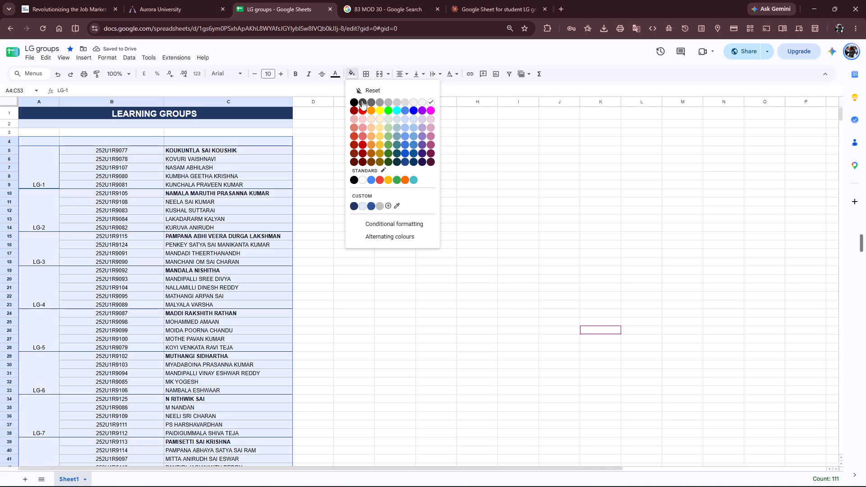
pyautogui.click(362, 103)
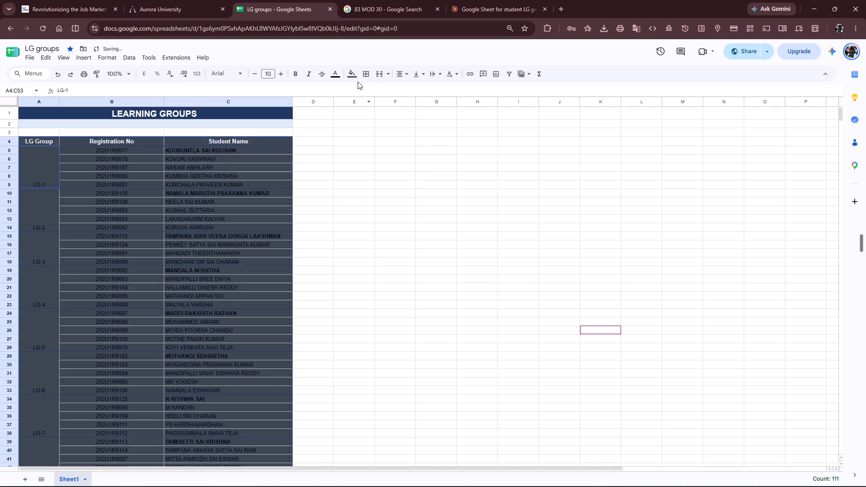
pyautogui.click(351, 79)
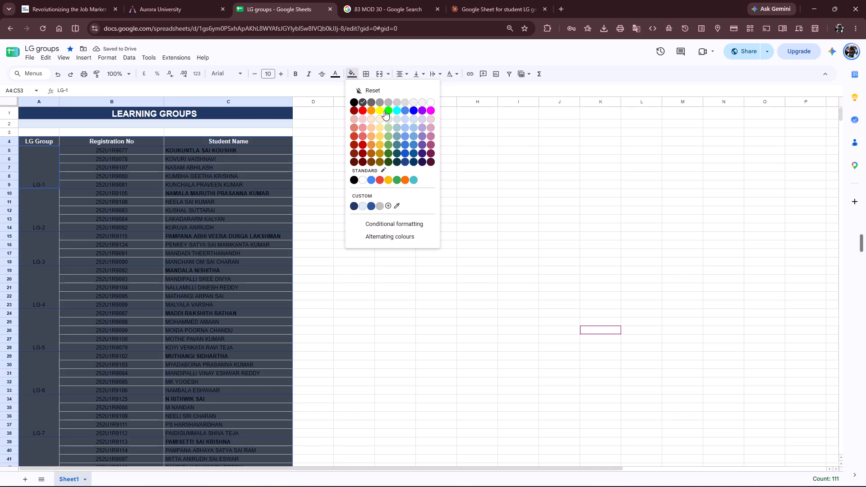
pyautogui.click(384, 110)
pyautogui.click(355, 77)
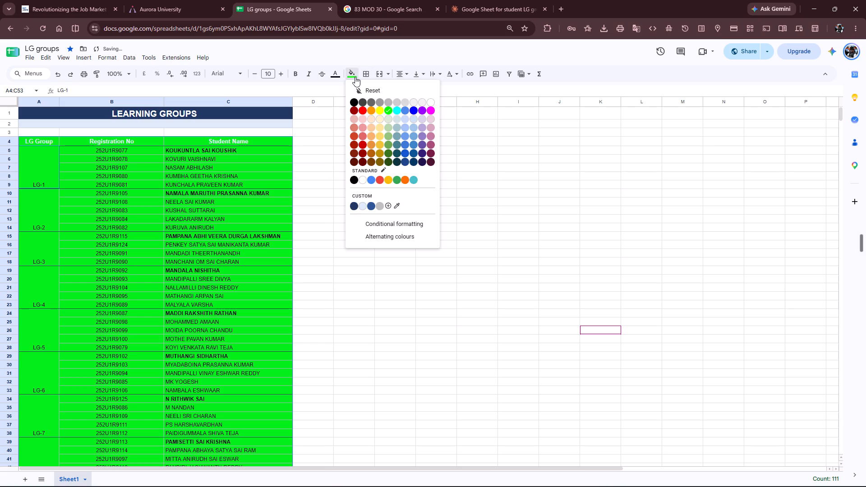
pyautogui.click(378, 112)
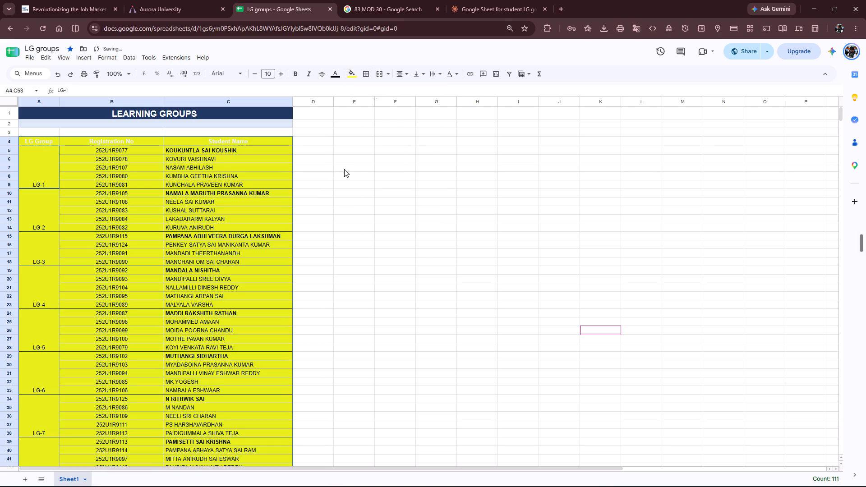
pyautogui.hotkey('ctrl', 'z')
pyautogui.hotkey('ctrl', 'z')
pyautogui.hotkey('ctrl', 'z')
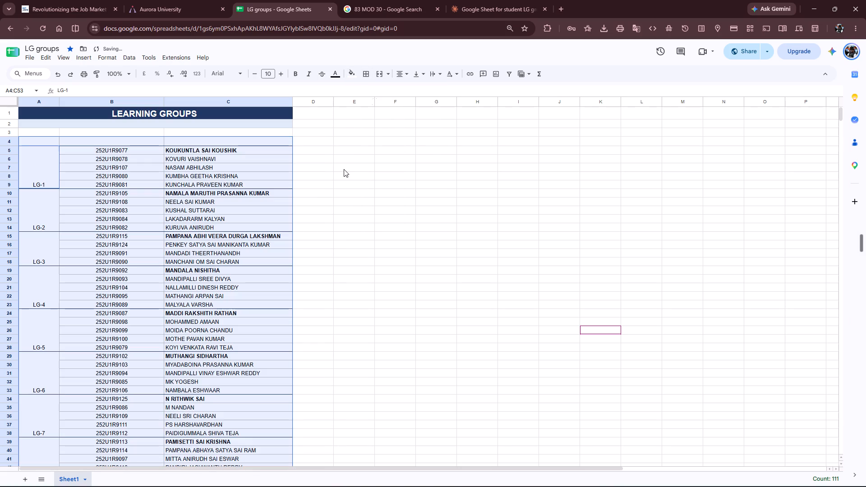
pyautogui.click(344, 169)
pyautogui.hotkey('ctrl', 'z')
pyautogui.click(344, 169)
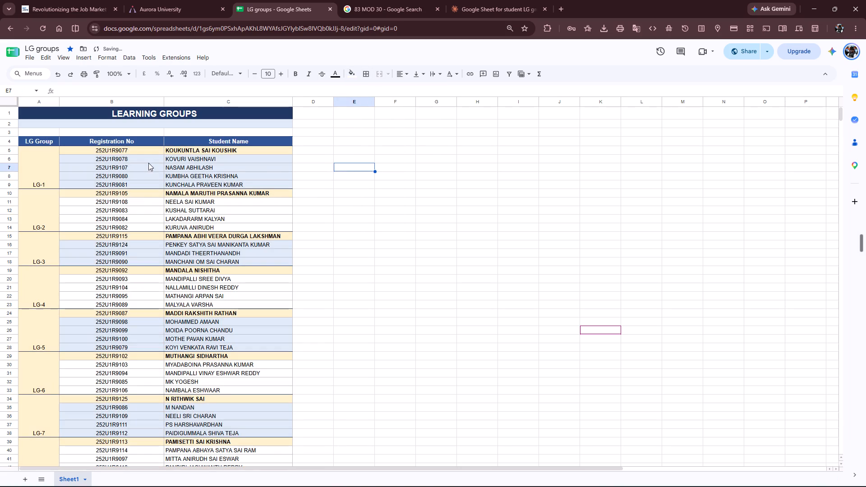
# Fill the column header row A4:C4 with dark green, trying bright and medium green on the way.
pyautogui.moveTo(49, 142); pyautogui.dragTo(187, 143)
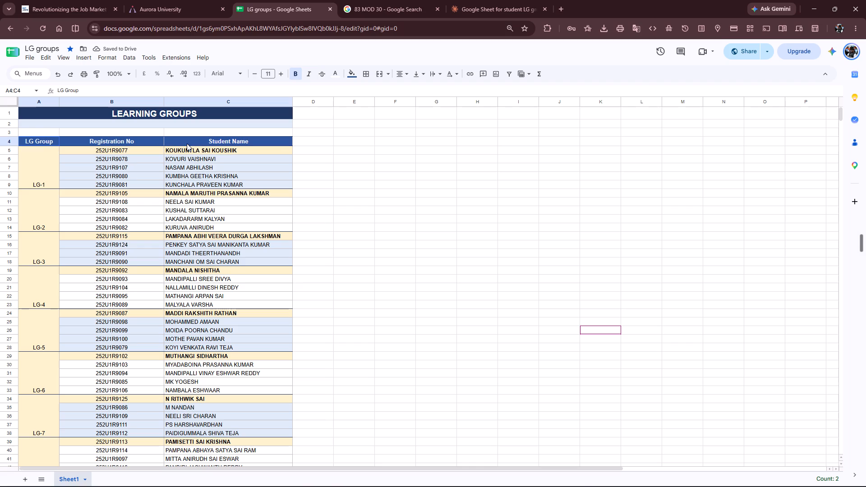
pyautogui.moveTo(187, 143); pyautogui.dragTo(209, 143)
pyautogui.click(355, 75)
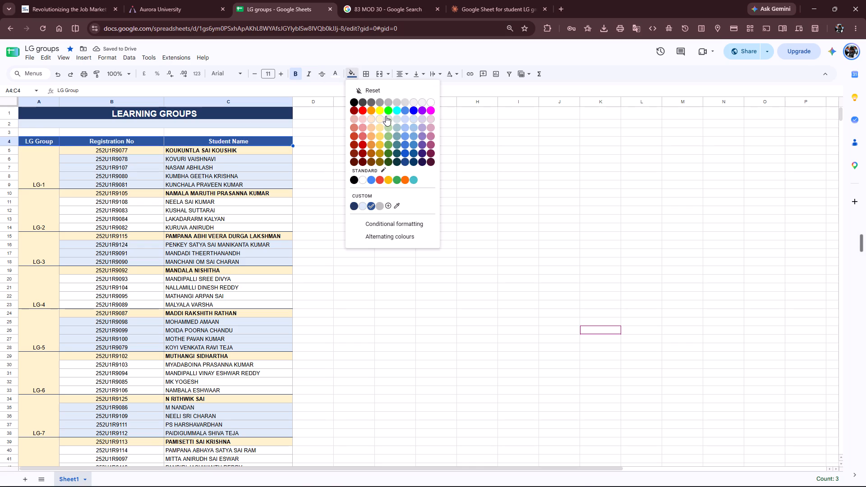
pyautogui.click(388, 111)
pyautogui.click(356, 76)
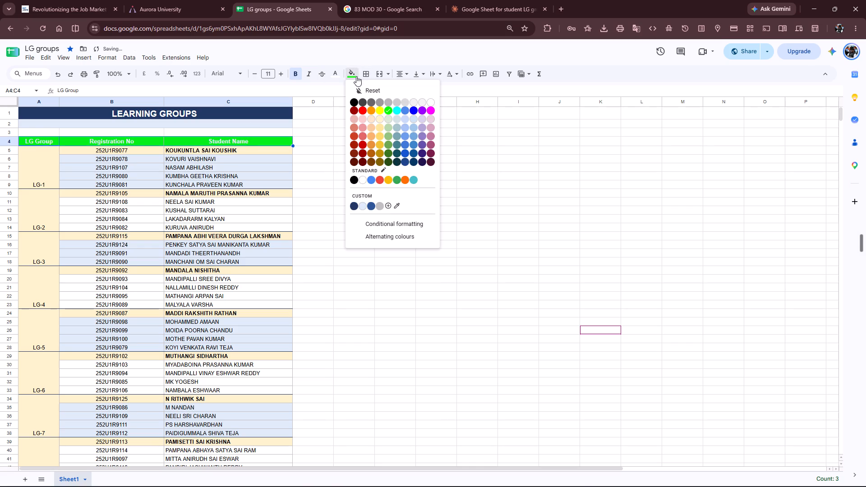
pyautogui.click(388, 142)
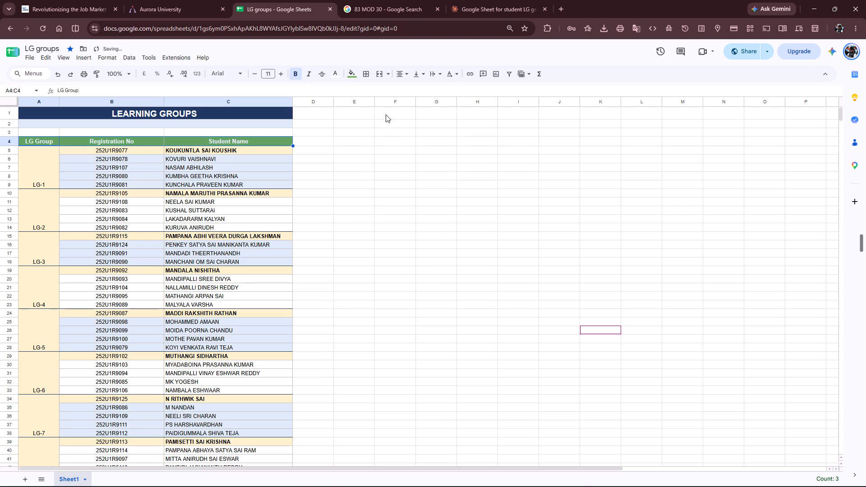
pyautogui.click(354, 75)
pyautogui.click(387, 151)
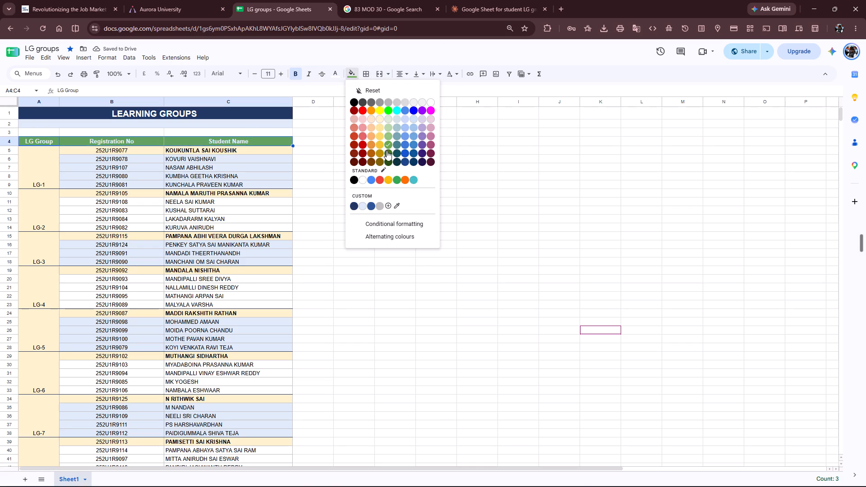
pyautogui.click(362, 175)
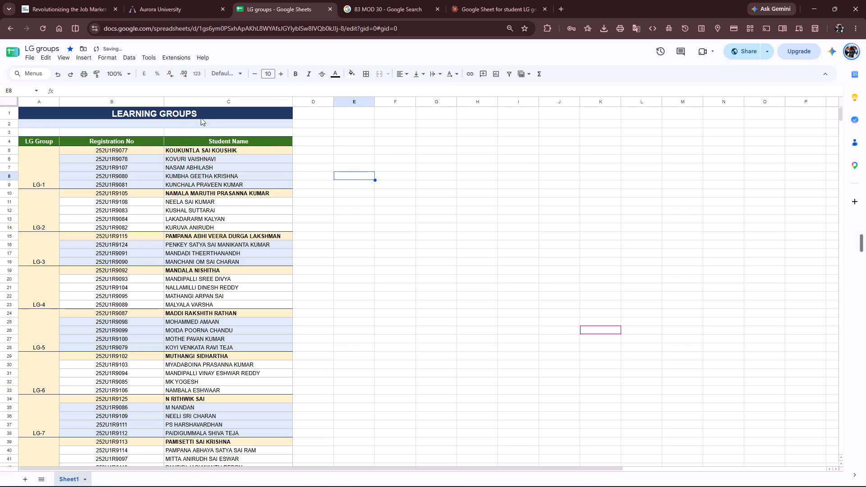
# Fill the LEARNING GROUPS title bar with the same dark green as the column header row.
pyautogui.click(205, 116)
pyautogui.click(349, 79)
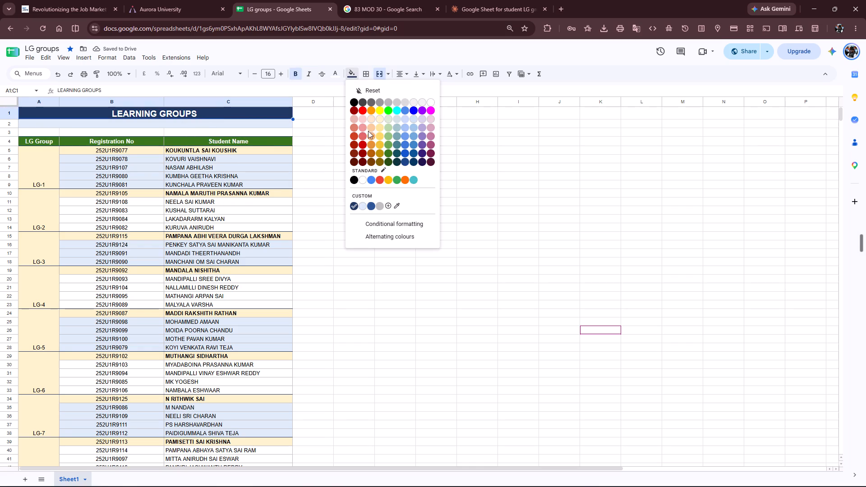
pyautogui.click(388, 147)
pyautogui.click(352, 77)
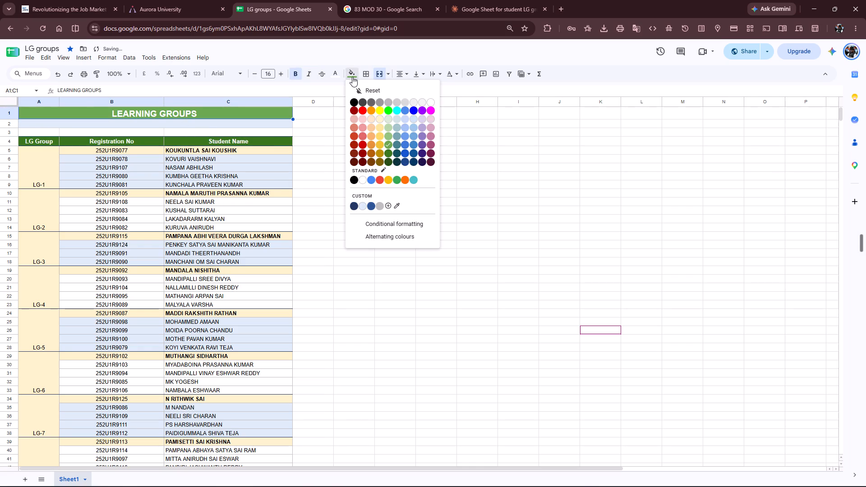
pyautogui.click(385, 152)
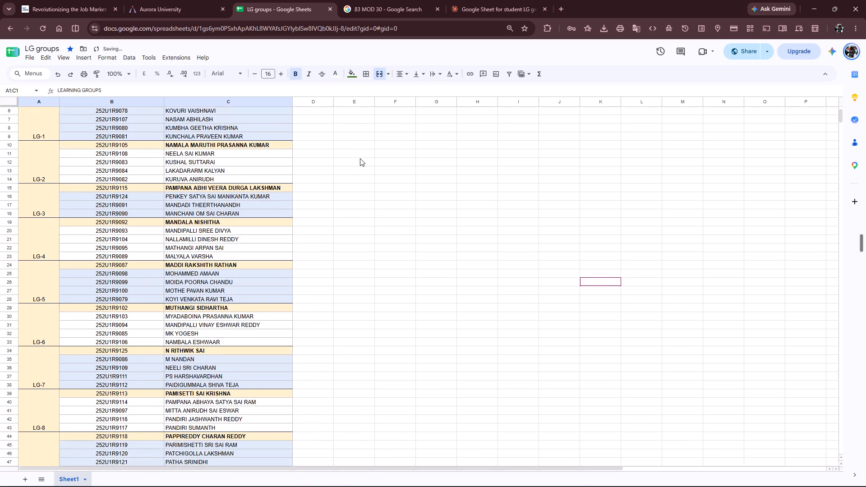
# Fill all the registration number cells, B5:B53, with white.
pyautogui.click(49, 148)
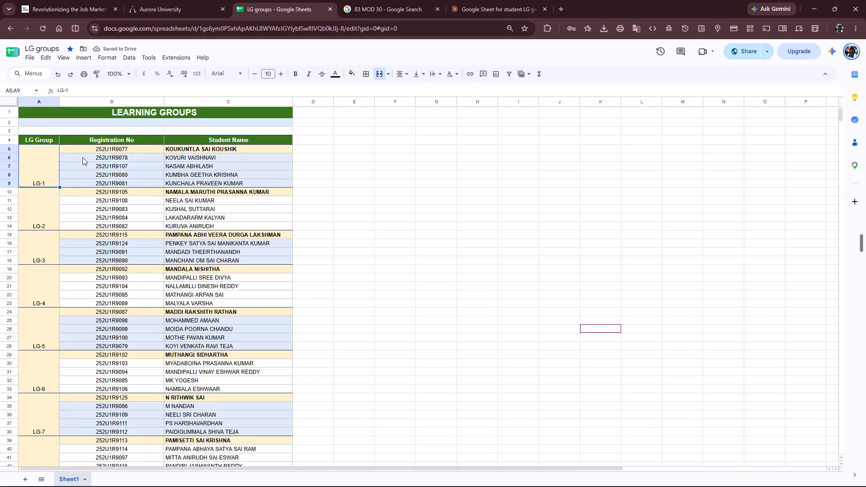
pyautogui.moveTo(103, 149); pyautogui.dragTo(125, 191)
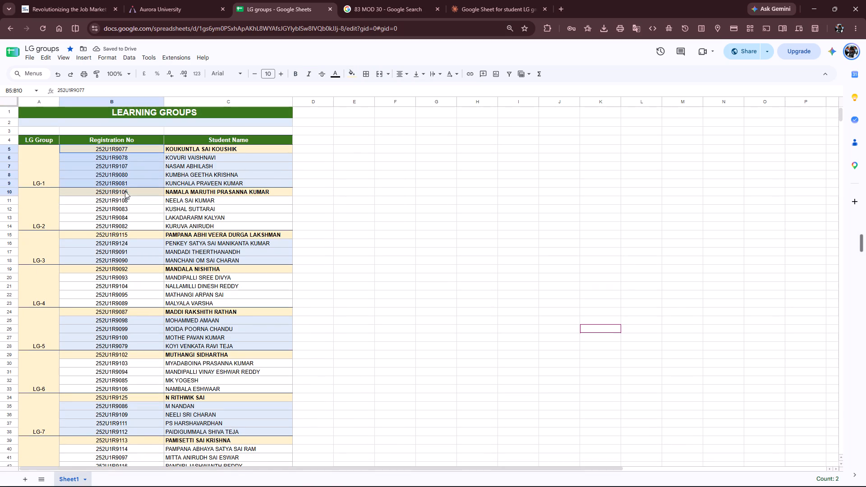
pyautogui.moveTo(125, 191); pyautogui.dragTo(97, 482)
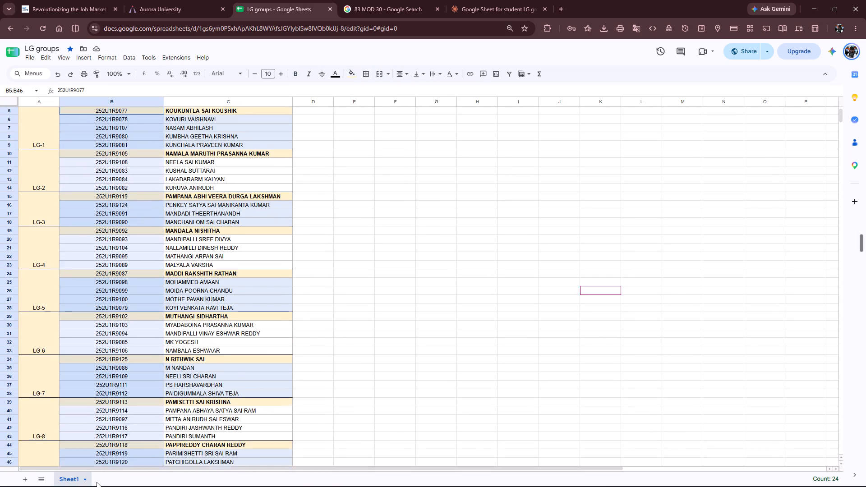
pyautogui.moveTo(97, 482); pyautogui.dragTo(124, 397)
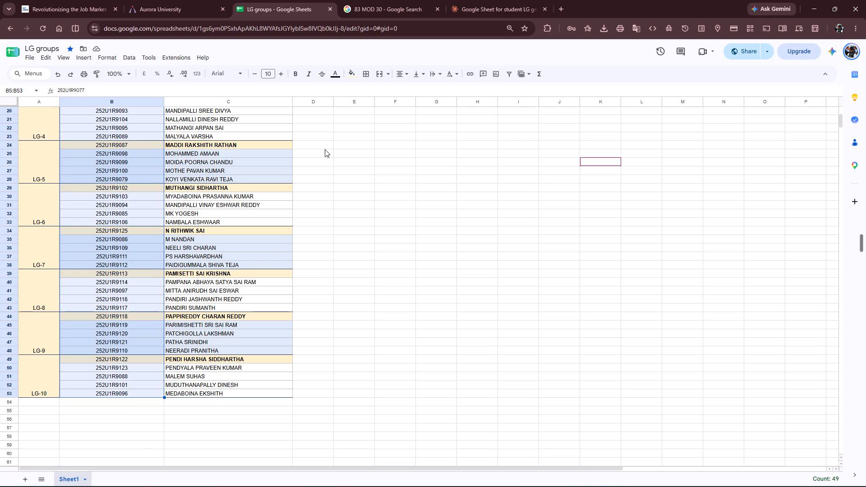
pyautogui.click(350, 77)
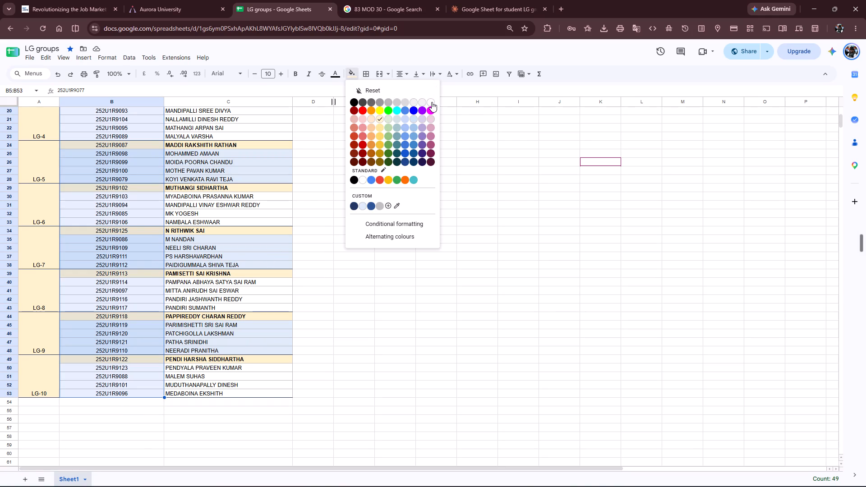
pyautogui.click(432, 102)
pyautogui.rightClick(383, 169)
pyautogui.scroll(2, 383, 169)
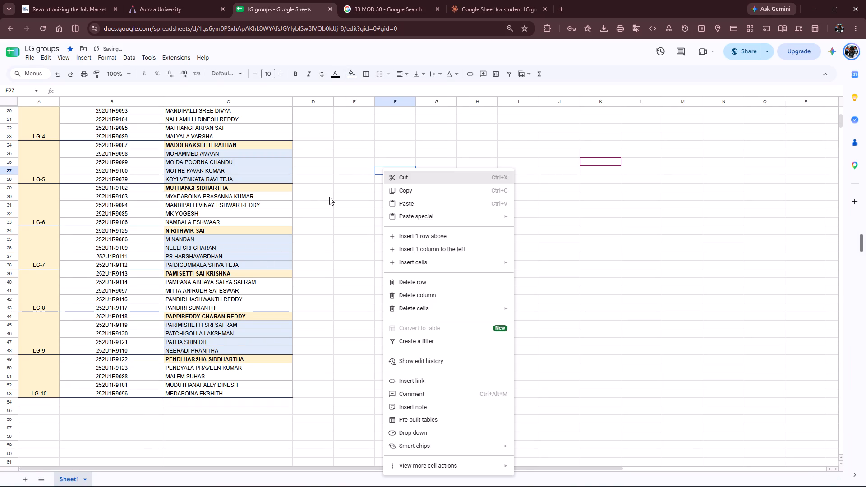
pyautogui.scroll(5, 329, 197)
# Fill all the student name cells, C5:C53, with very light grey.
pyautogui.moveTo(221, 152); pyautogui.dragTo(243, 425)
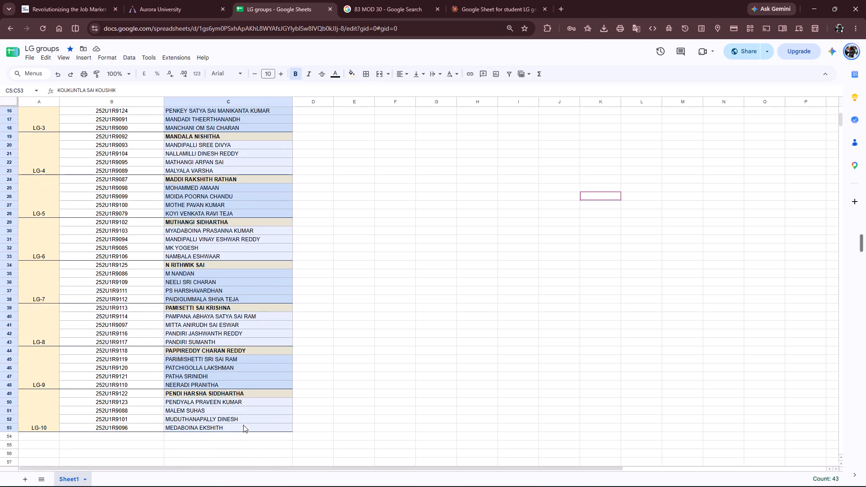
pyautogui.moveTo(243, 425); pyautogui.dragTo(243, 427)
pyautogui.click(351, 78)
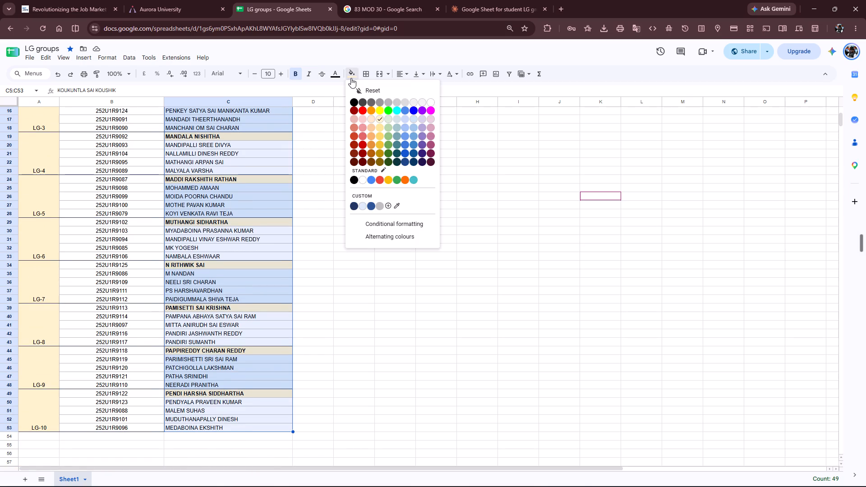
pyautogui.click(419, 104)
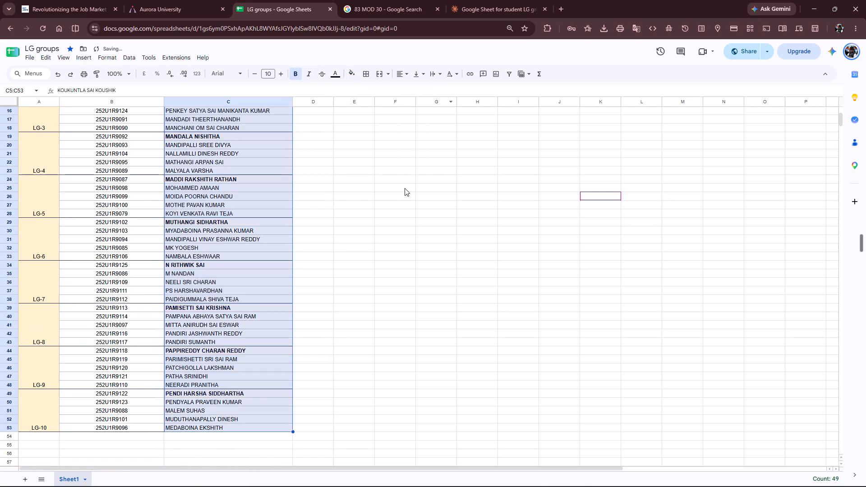
pyautogui.click(404, 188)
pyautogui.scroll(2, 404, 188)
# Fill the registration number cells, B5:B53, with the same very light grey as the student name cells.
pyautogui.moveTo(147, 148); pyautogui.dragTo(145, 220)
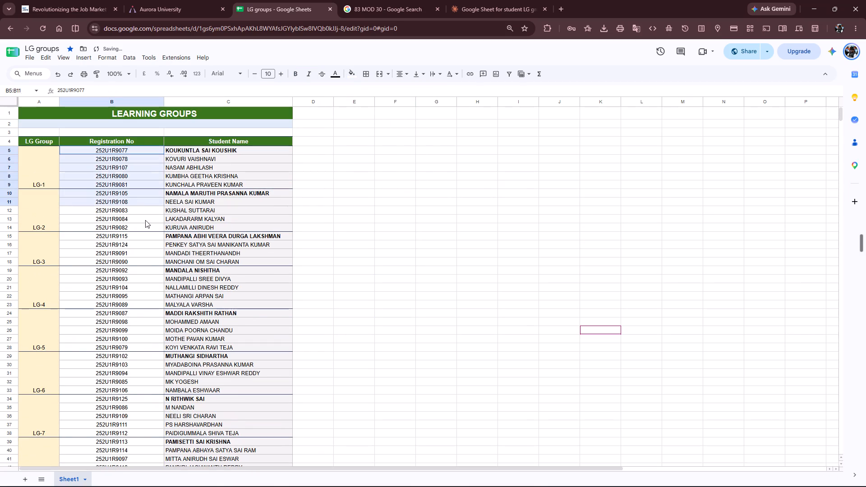
pyautogui.moveTo(145, 220); pyautogui.dragTo(133, 373)
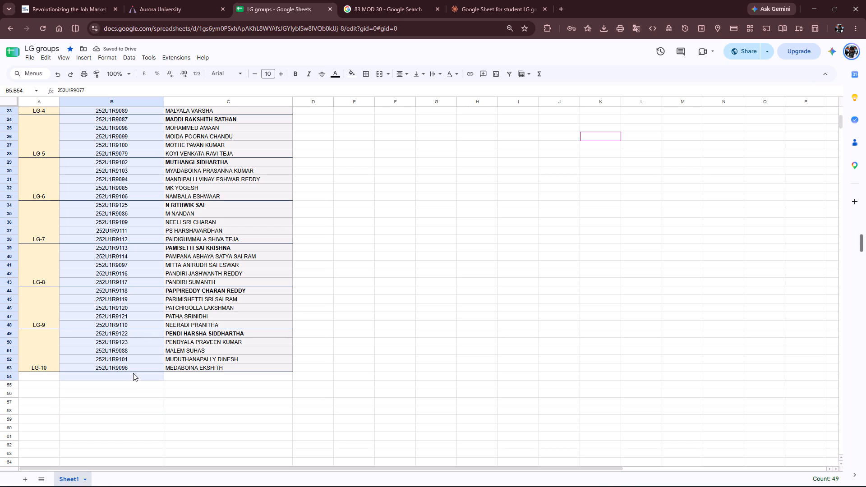
pyautogui.moveTo(133, 373); pyautogui.dragTo(140, 368)
pyautogui.click(351, 76)
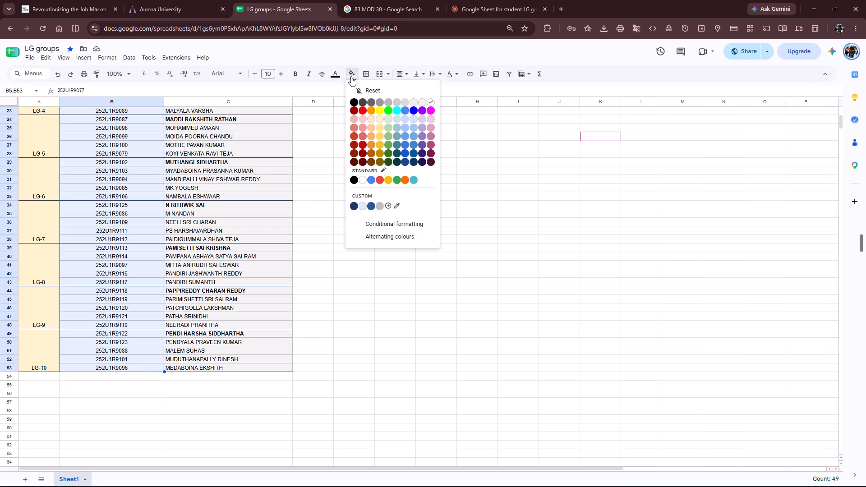
pyautogui.click(413, 100)
pyautogui.click(375, 197)
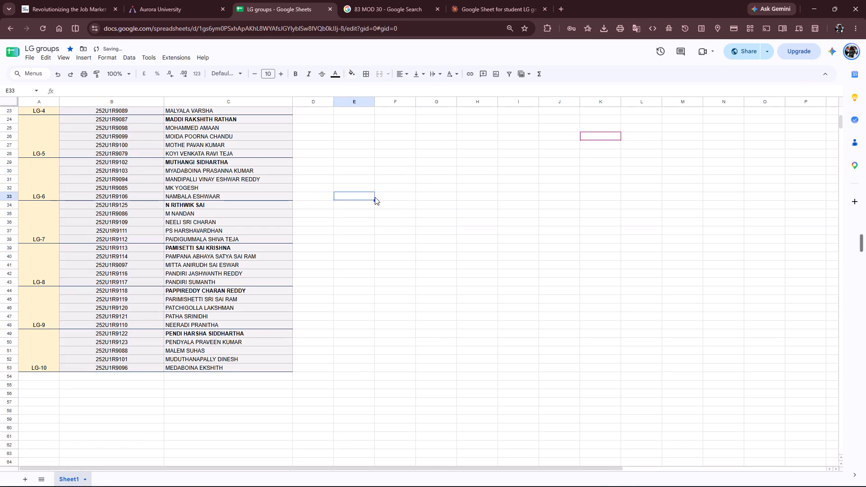
# Fill all the LG Group cells, A5:A53, with dark grey.
pyautogui.scroll(5, 375, 197)
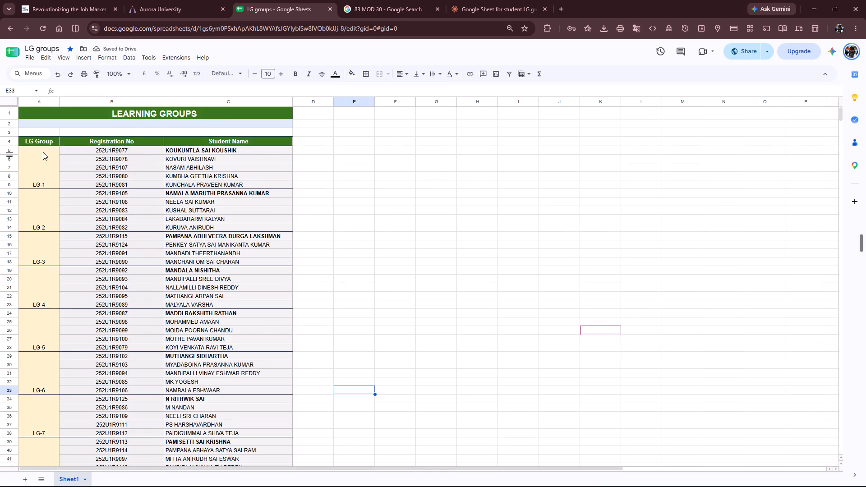
pyautogui.moveTo(43, 152); pyautogui.dragTo(46, 387)
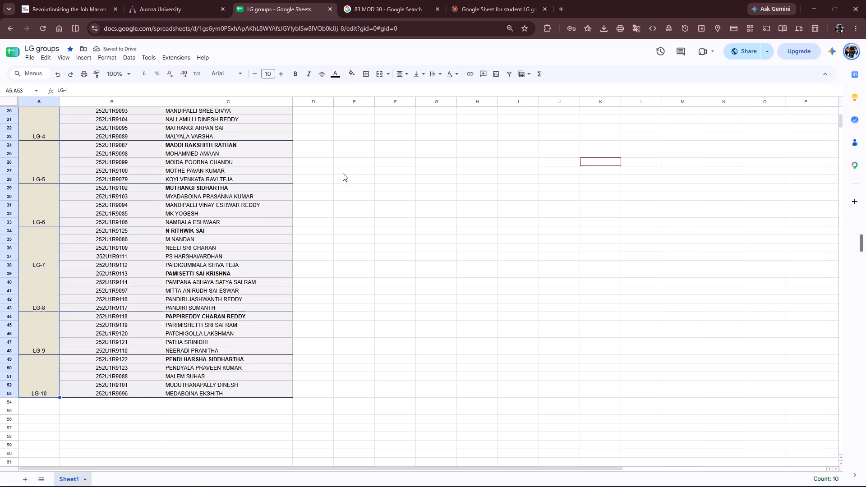
pyautogui.click(355, 68)
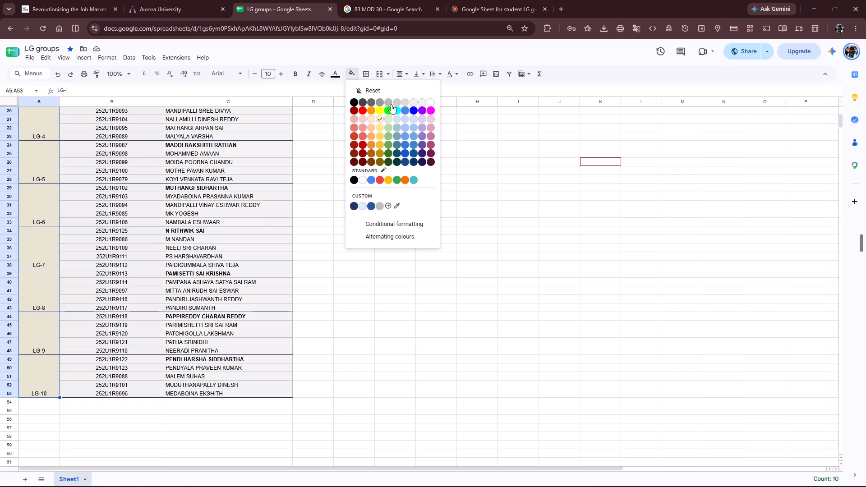
pyautogui.click(381, 104)
pyautogui.click(405, 187)
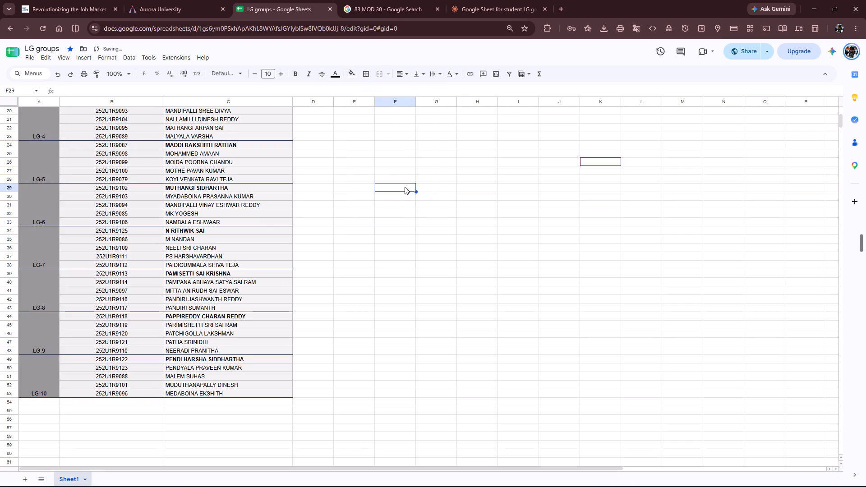
# Review the recoloured table from the title down to the LG-10 group.
pyautogui.scroll(6, 405, 187)
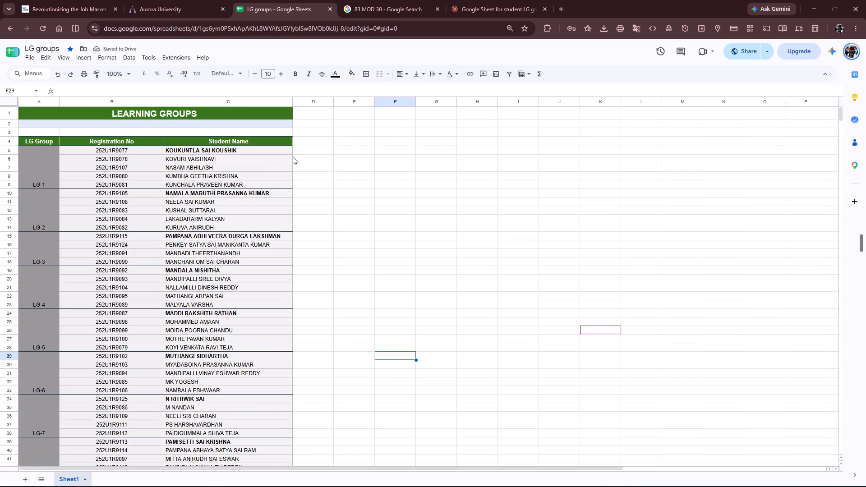
pyautogui.scroll(-1, 318, 203)
pyautogui.click(363, 214)
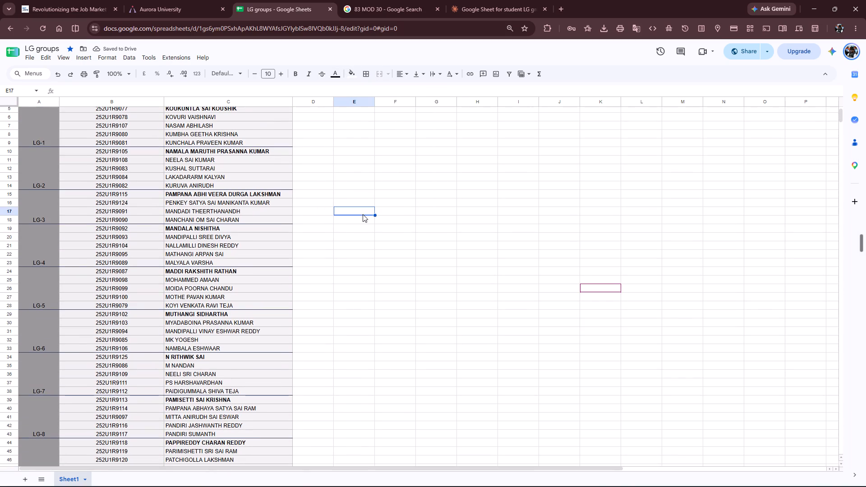
pyautogui.scroll(1, 363, 214)
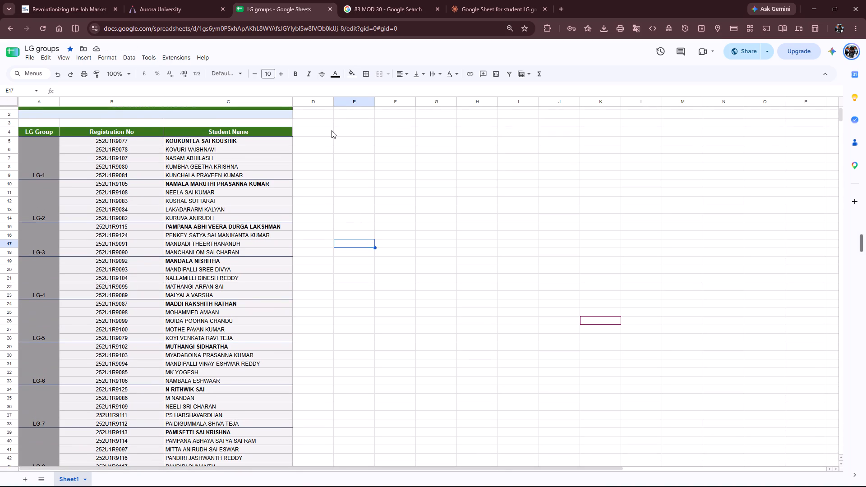
pyautogui.scroll(1, 332, 130)
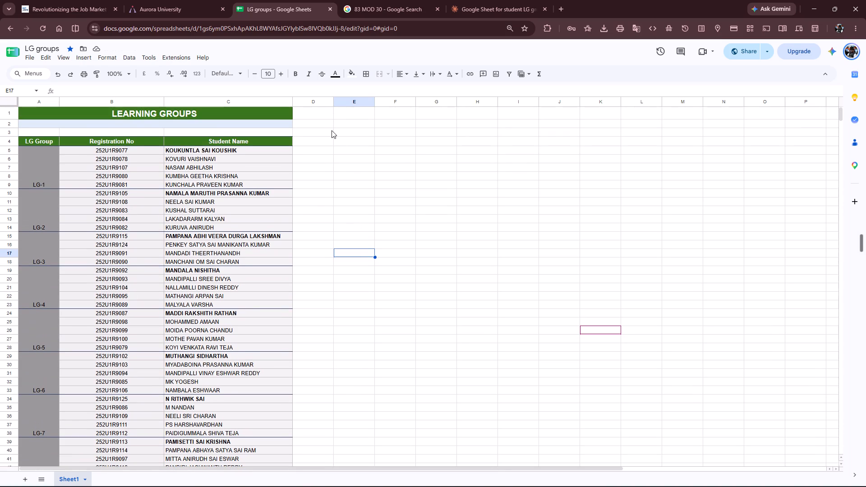
pyautogui.scroll(-2, 332, 130)
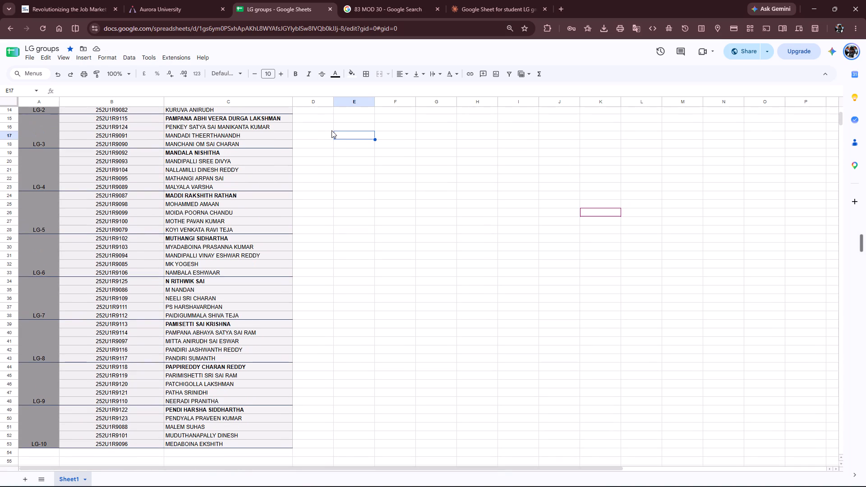
# Clear the LEARNING GROUPS title and delete rows 1–2 above the table.
pyautogui.scroll(3, 332, 130)
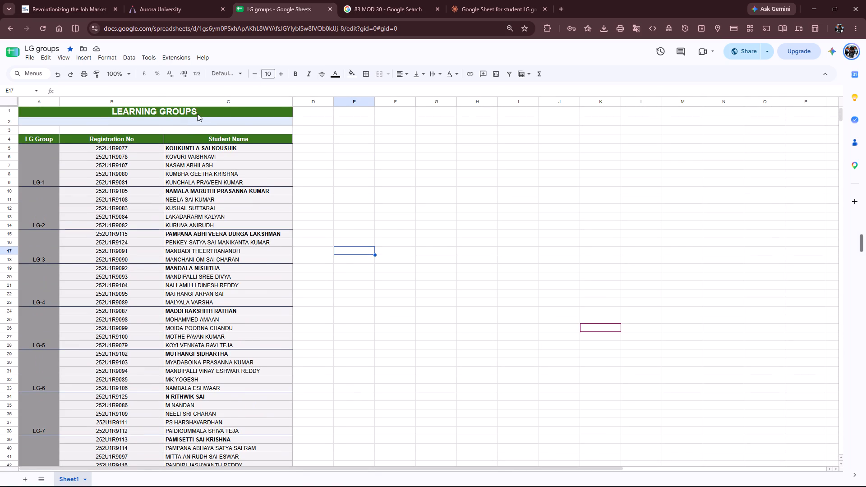
pyautogui.moveTo(300, 121); pyautogui.dragTo(211, 116)
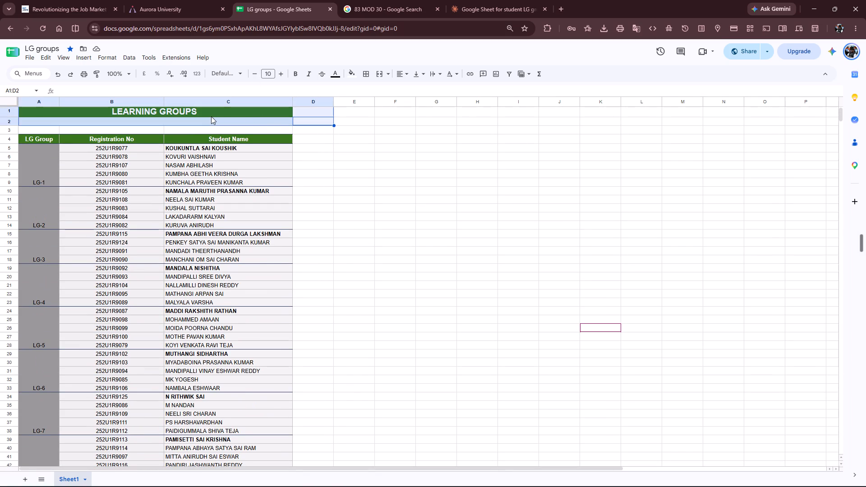
pyautogui.press('Delete')
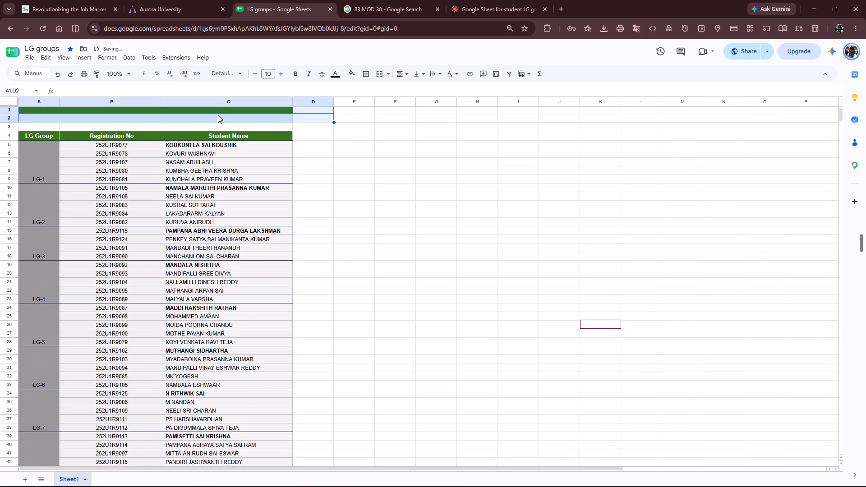
pyautogui.rightClick(220, 114)
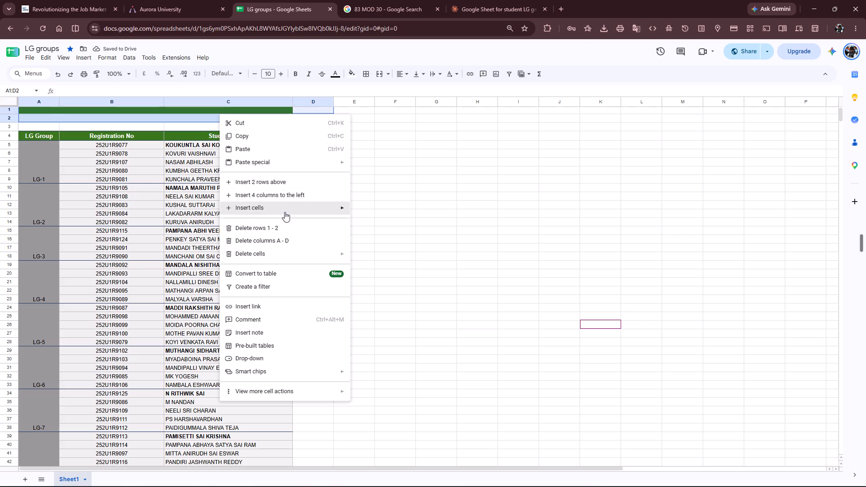
pyautogui.click(281, 227)
pyautogui.click(374, 152)
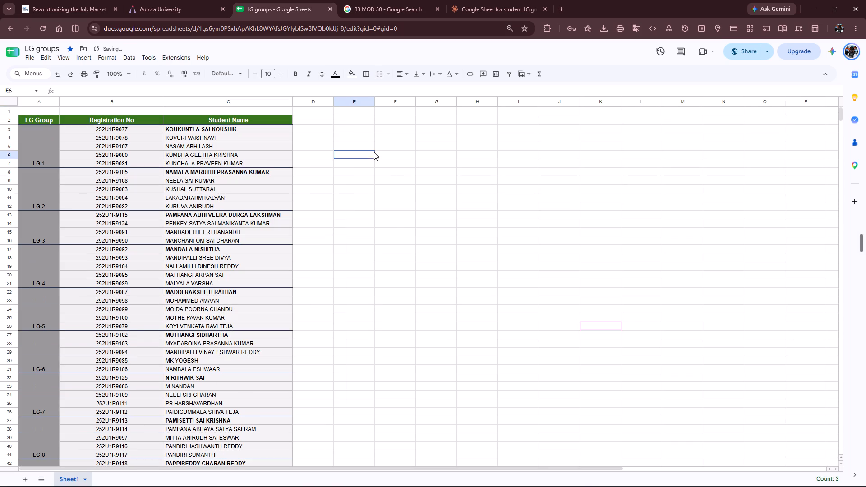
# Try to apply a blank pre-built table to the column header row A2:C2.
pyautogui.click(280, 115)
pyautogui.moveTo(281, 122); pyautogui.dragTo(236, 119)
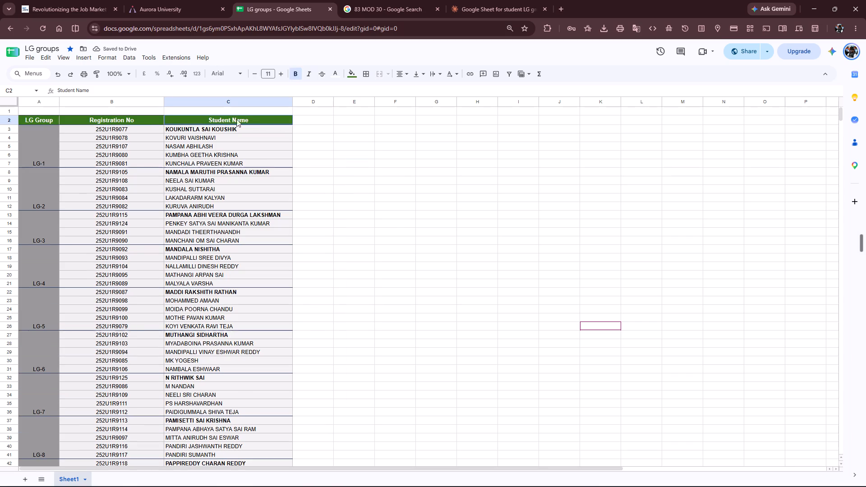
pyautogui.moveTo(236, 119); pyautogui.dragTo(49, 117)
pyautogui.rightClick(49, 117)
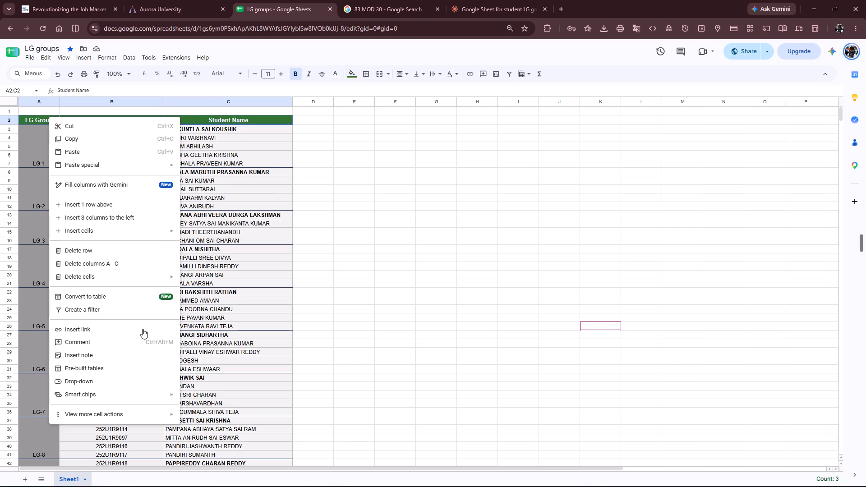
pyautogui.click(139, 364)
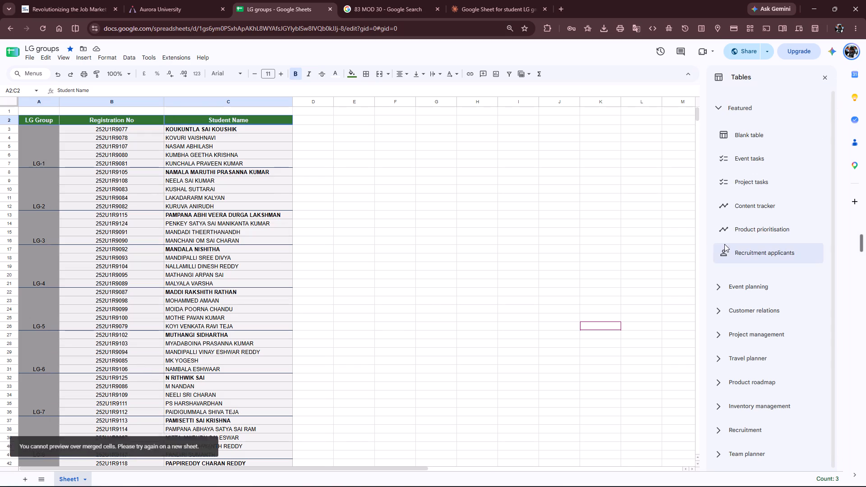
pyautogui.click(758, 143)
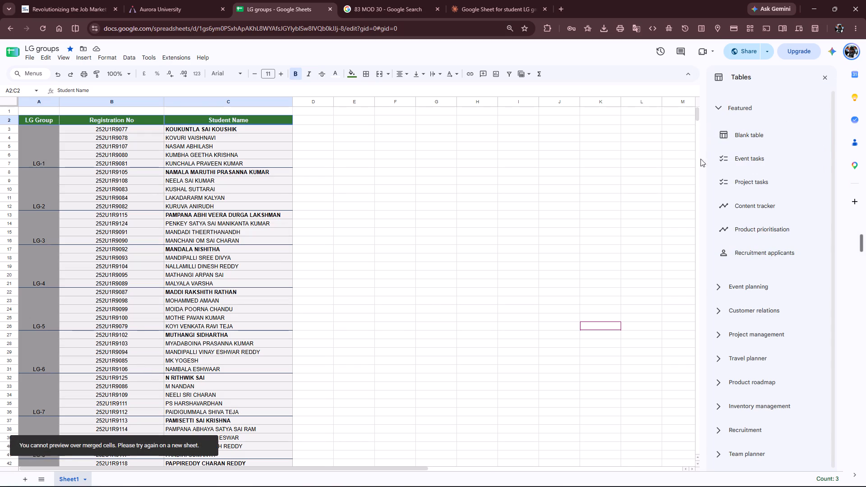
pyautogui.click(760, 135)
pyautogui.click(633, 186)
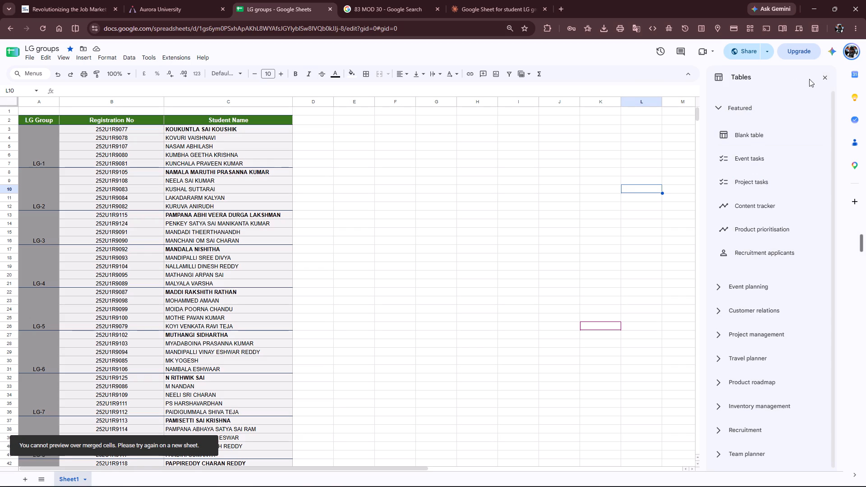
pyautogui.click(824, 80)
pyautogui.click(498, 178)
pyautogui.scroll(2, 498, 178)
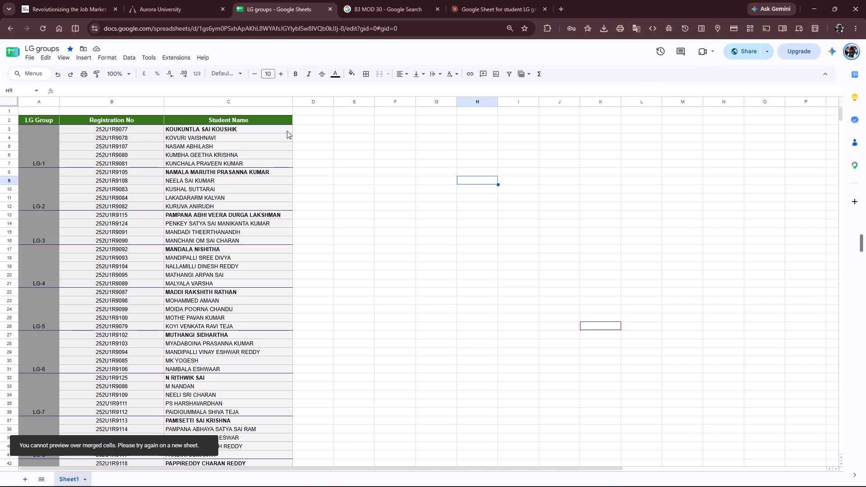
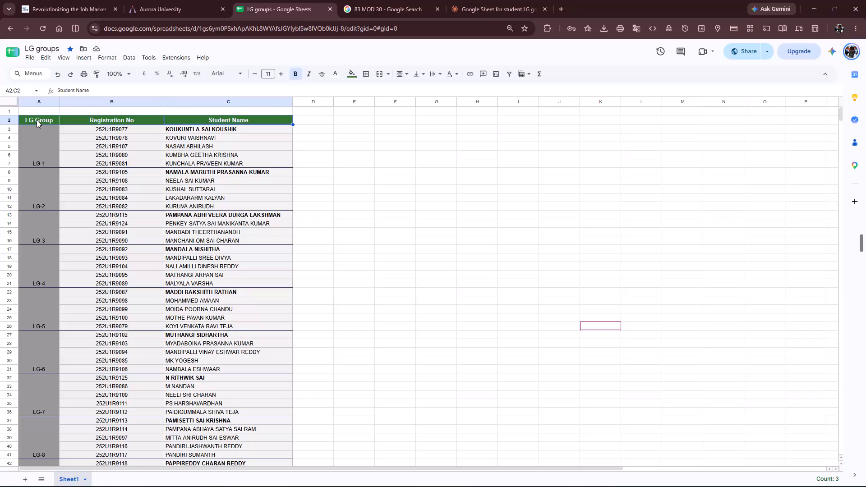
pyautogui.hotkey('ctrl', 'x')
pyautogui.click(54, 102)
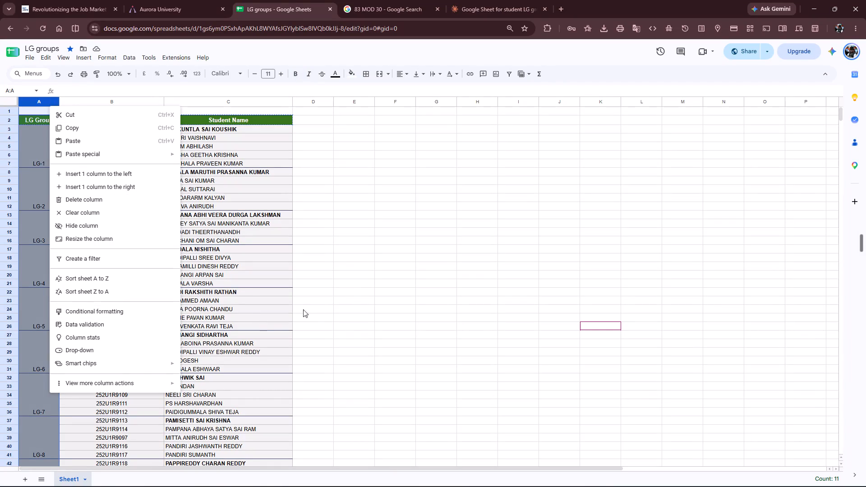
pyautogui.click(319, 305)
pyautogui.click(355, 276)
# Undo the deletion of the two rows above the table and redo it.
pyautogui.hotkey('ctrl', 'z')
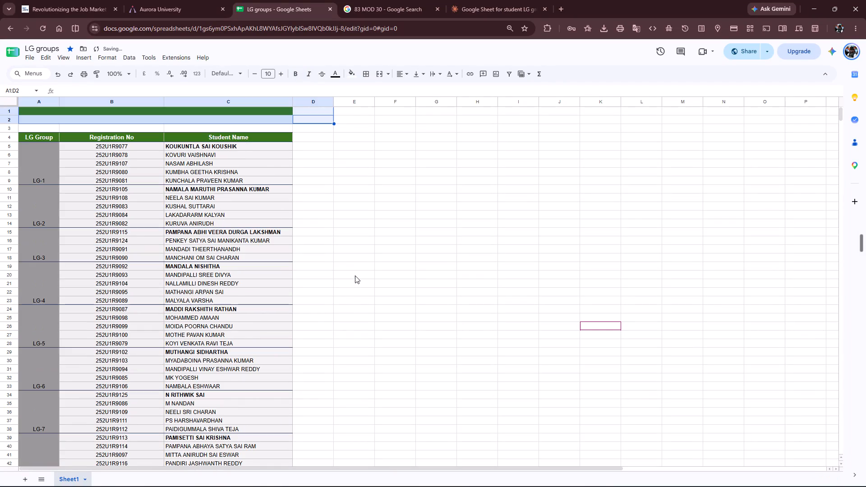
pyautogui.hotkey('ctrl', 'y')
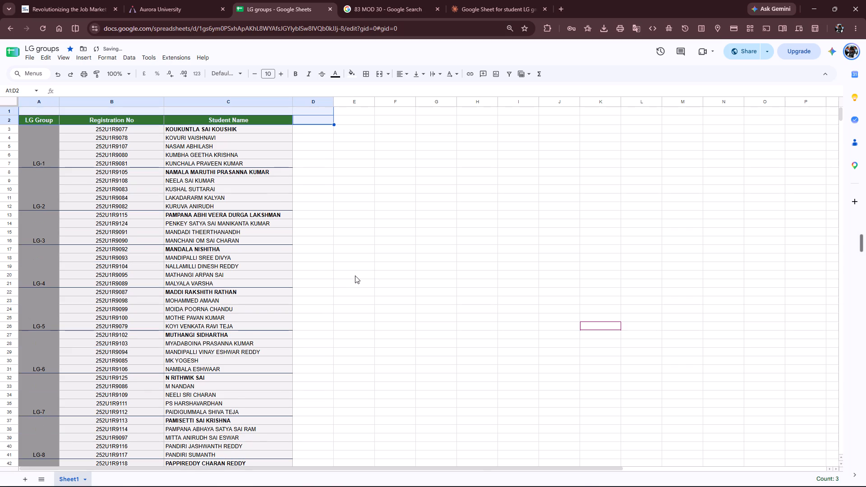
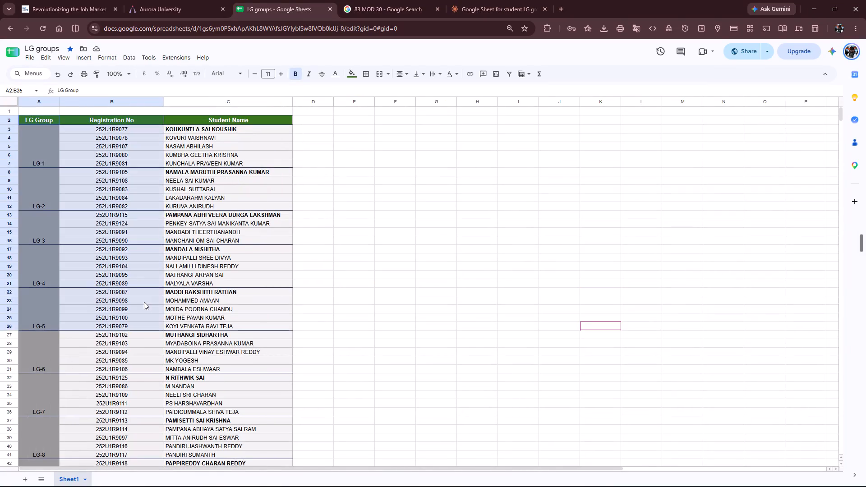
# Move the whole student table, A2:C51, up one row so its header starts at cell A1.
pyautogui.moveTo(144, 302); pyautogui.dragTo(255, 326)
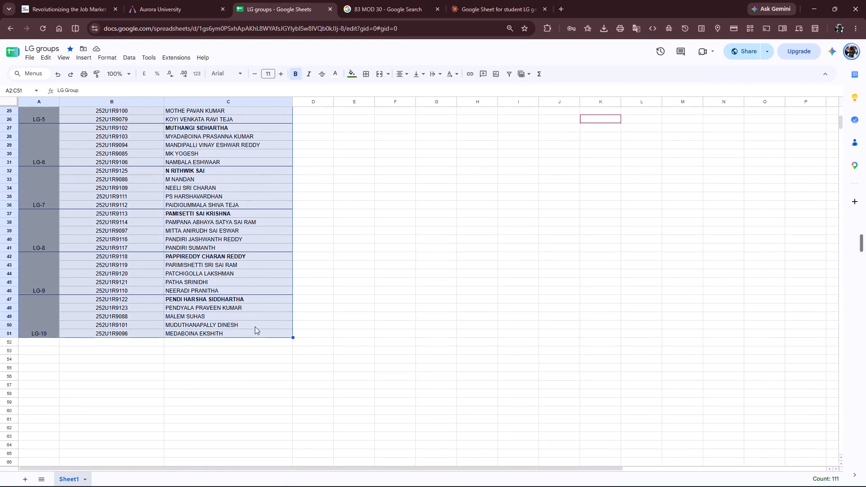
pyautogui.scroll(9, 255, 326)
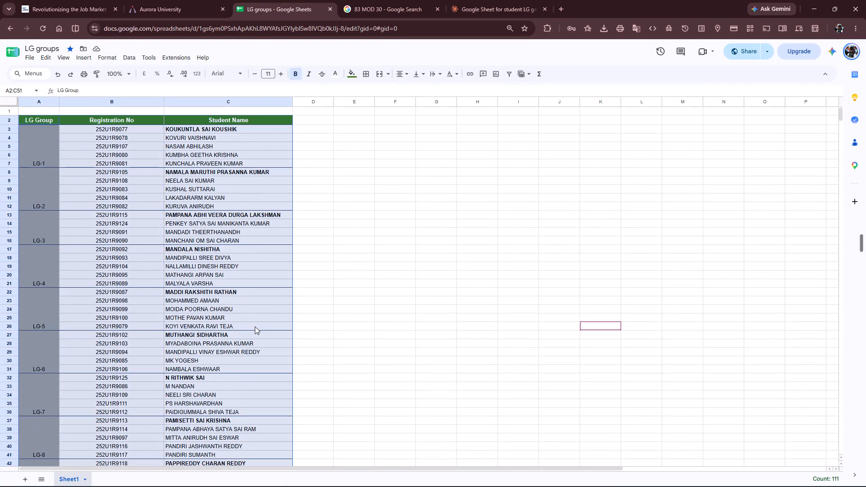
pyautogui.hotkey('ctrl', 'x')
pyautogui.hotkey('ctrl', 'x')
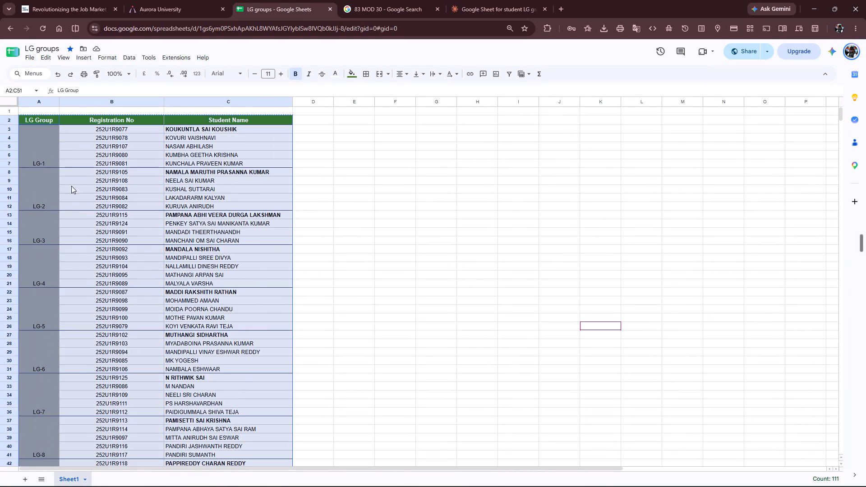
pyautogui.click(43, 109)
pyautogui.hotkey('ctrl', 'v')
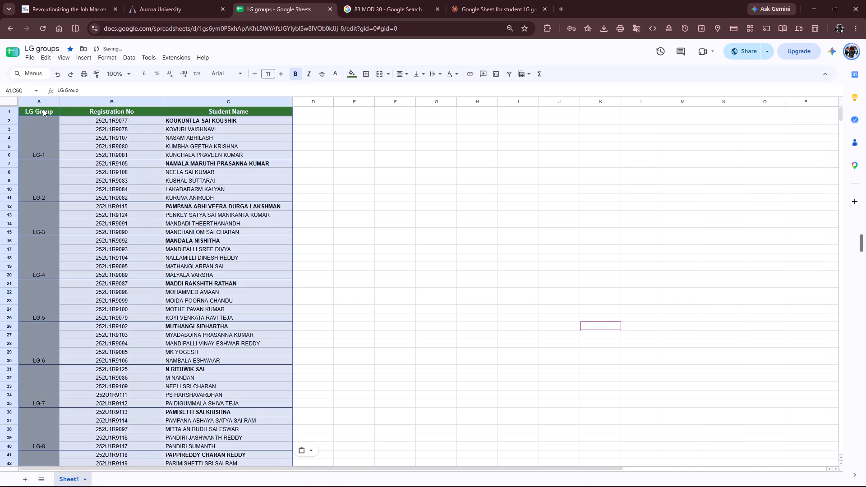
# Review the moved table from its header row down to the end of the LG-10 group.
pyautogui.scroll(1, 43, 109)
pyautogui.click(433, 150)
pyautogui.scroll(-4, 433, 150)
pyautogui.scroll(2, 433, 150)
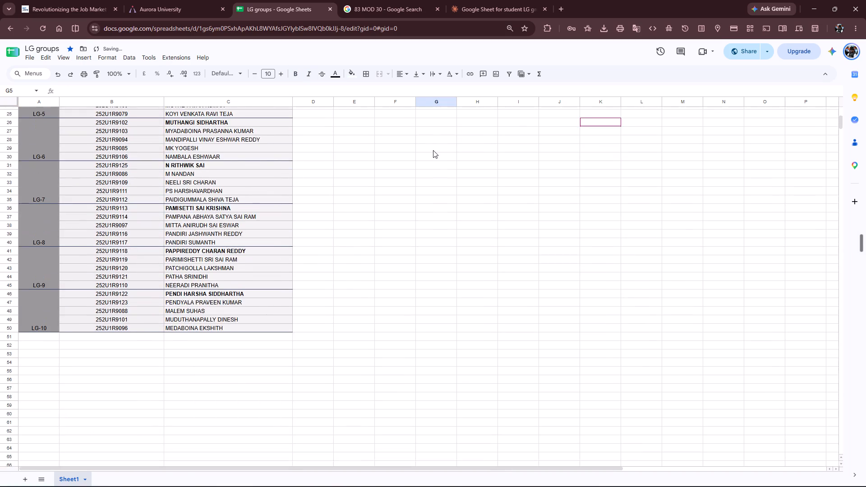
pyautogui.scroll(2, 433, 150)
pyautogui.scroll(-1, 433, 150)
pyautogui.scroll(3, 433, 150)
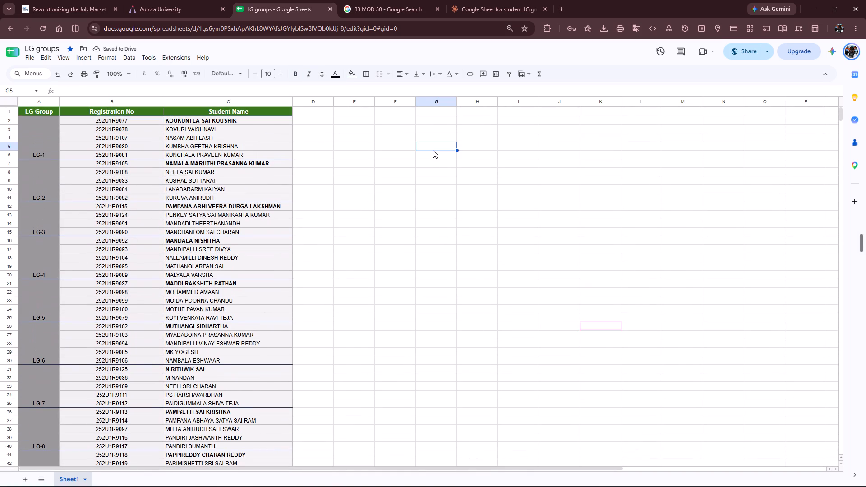
pyautogui.click(380, 169)
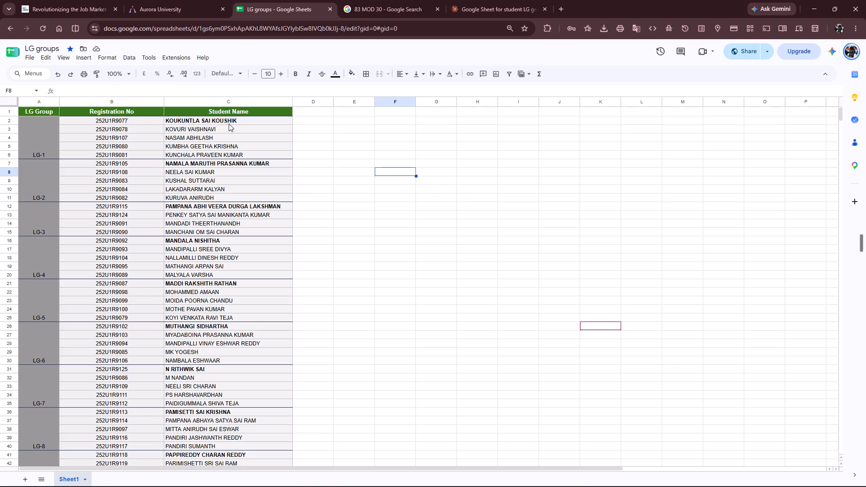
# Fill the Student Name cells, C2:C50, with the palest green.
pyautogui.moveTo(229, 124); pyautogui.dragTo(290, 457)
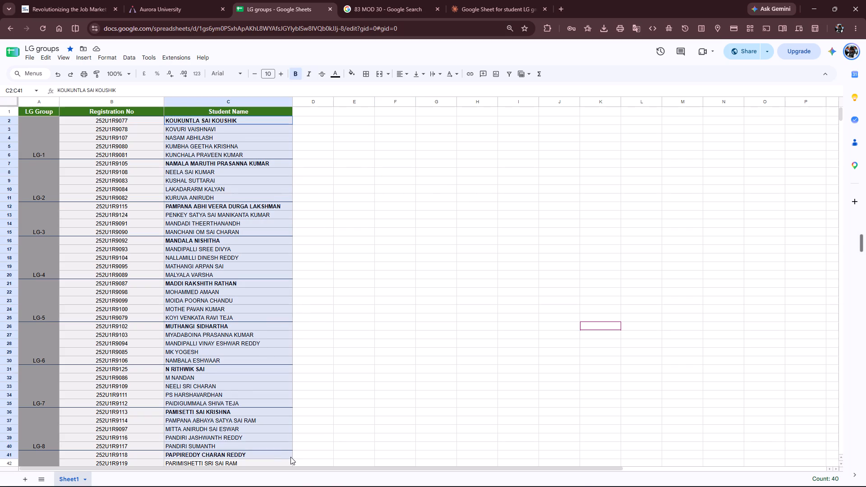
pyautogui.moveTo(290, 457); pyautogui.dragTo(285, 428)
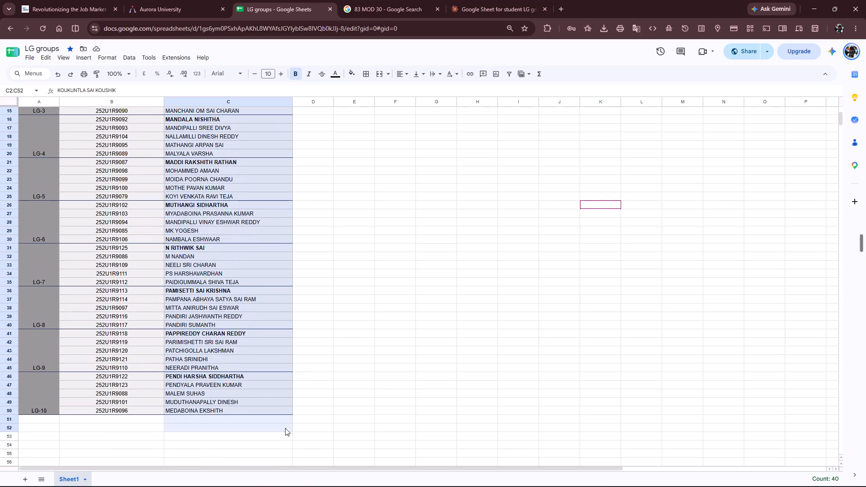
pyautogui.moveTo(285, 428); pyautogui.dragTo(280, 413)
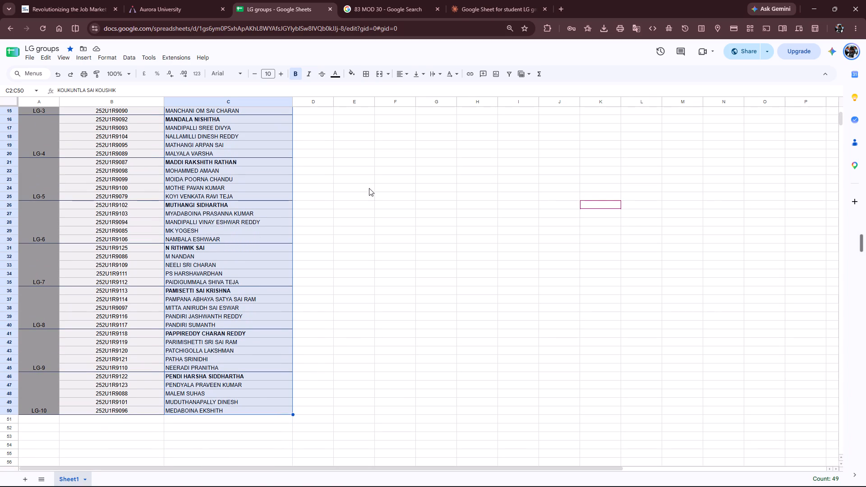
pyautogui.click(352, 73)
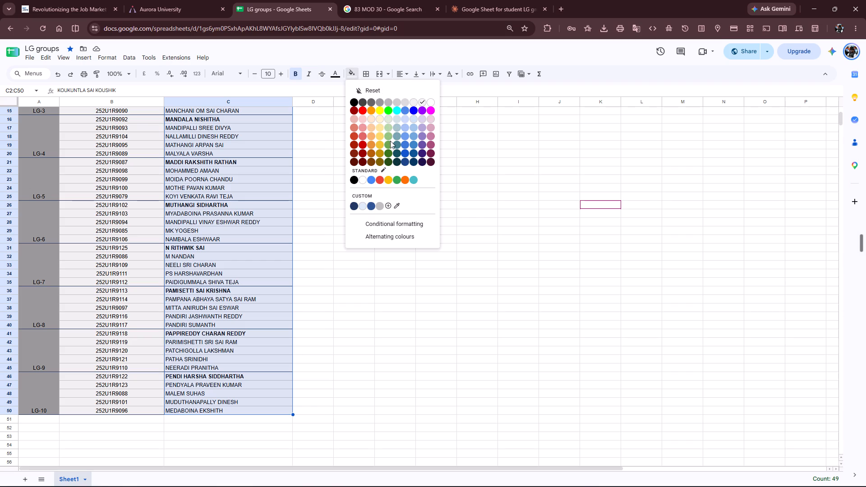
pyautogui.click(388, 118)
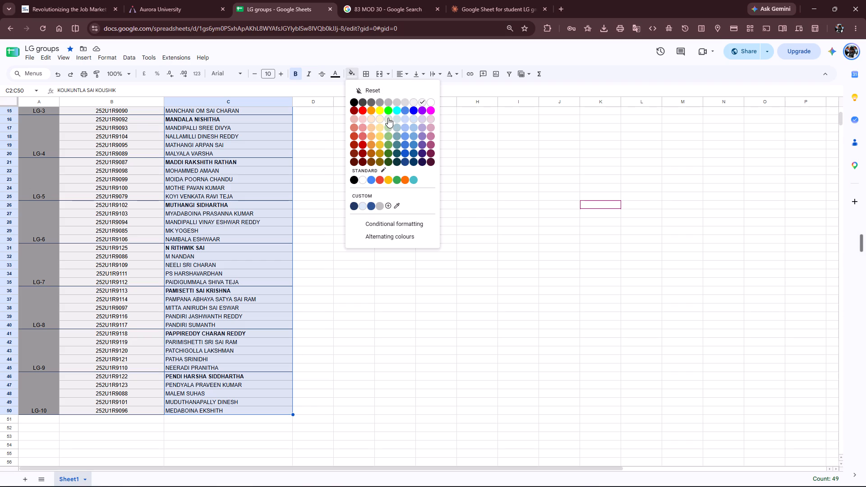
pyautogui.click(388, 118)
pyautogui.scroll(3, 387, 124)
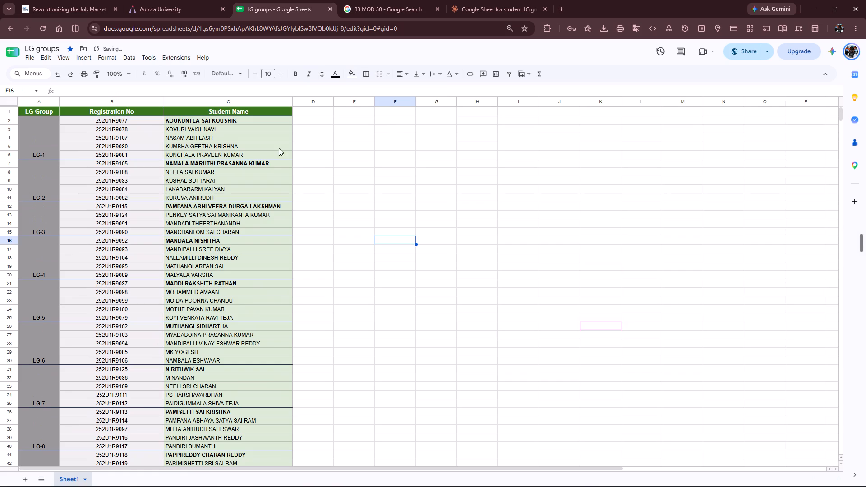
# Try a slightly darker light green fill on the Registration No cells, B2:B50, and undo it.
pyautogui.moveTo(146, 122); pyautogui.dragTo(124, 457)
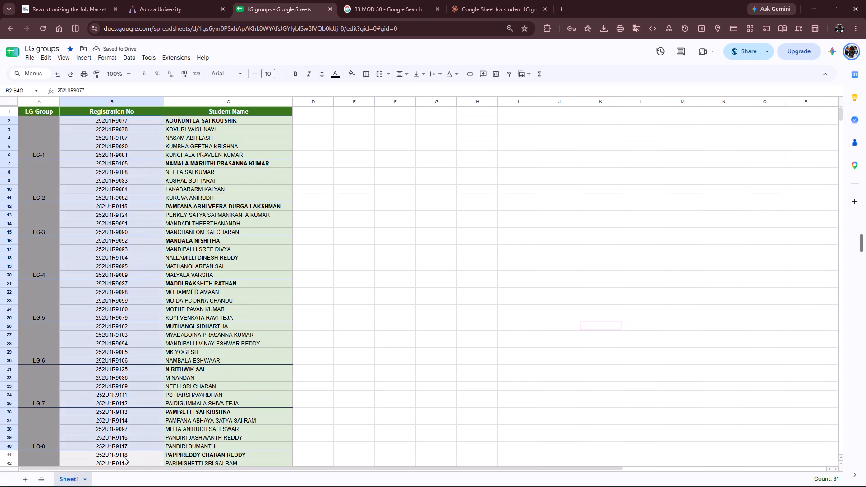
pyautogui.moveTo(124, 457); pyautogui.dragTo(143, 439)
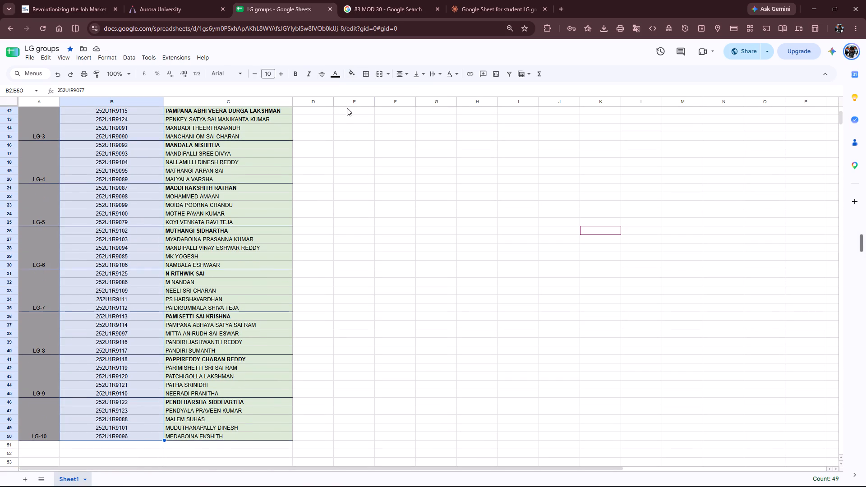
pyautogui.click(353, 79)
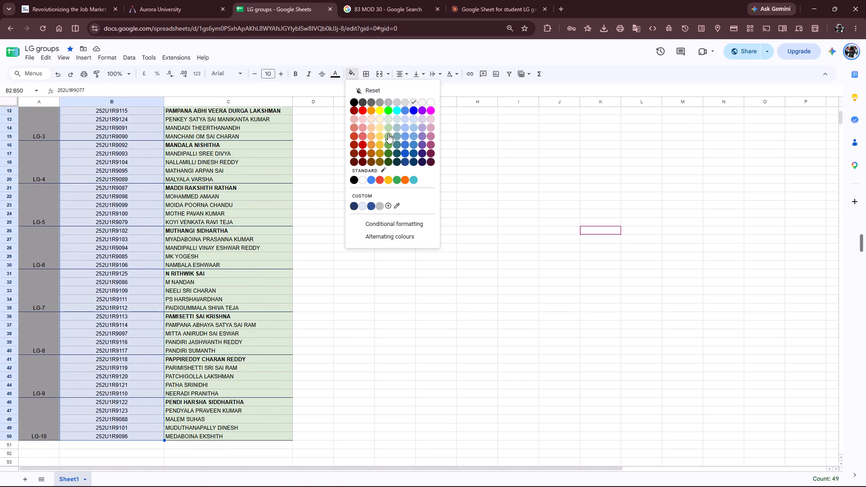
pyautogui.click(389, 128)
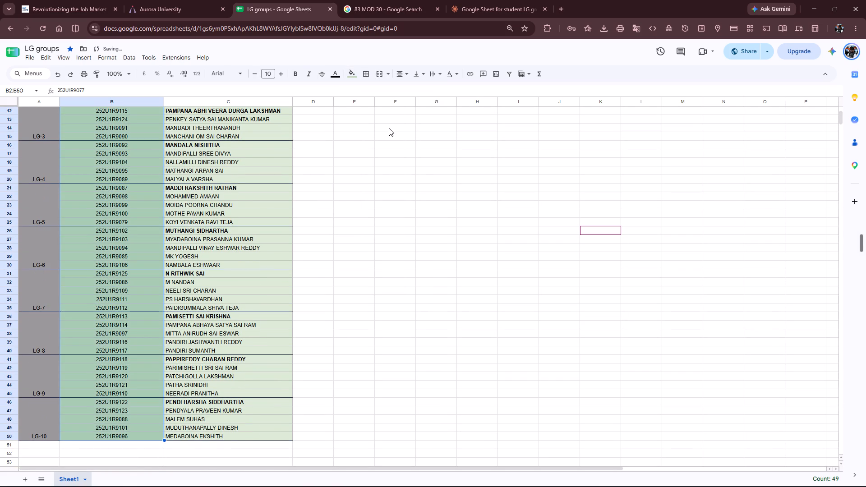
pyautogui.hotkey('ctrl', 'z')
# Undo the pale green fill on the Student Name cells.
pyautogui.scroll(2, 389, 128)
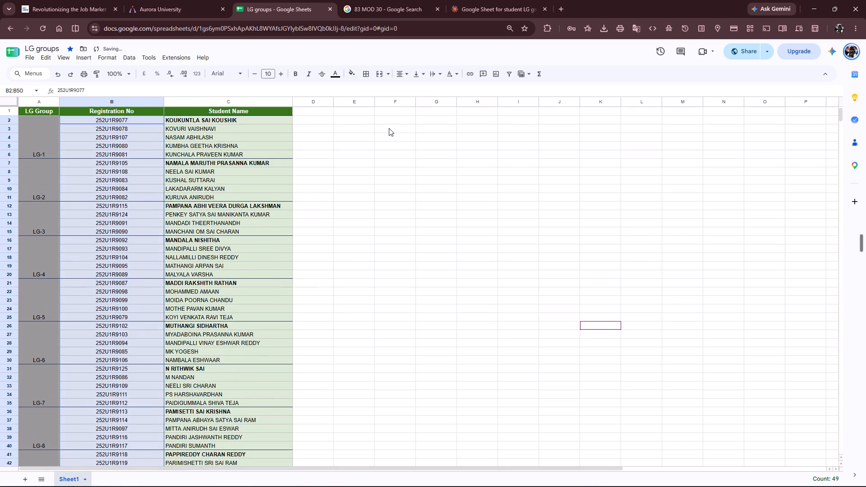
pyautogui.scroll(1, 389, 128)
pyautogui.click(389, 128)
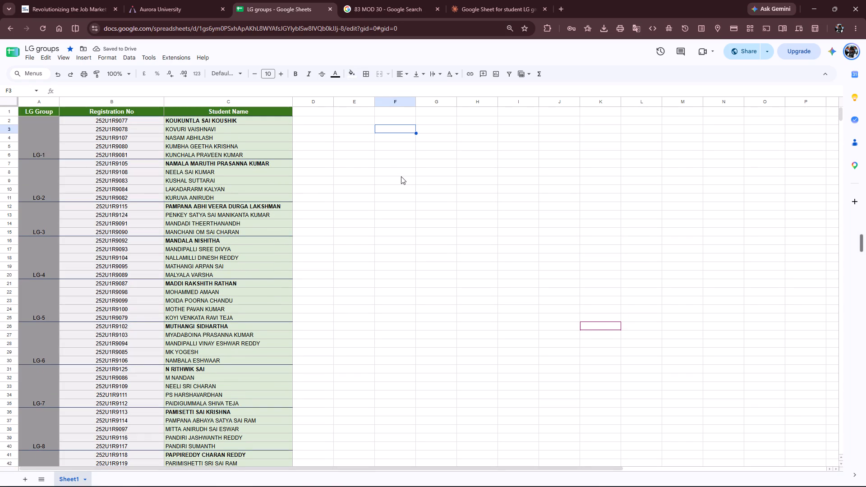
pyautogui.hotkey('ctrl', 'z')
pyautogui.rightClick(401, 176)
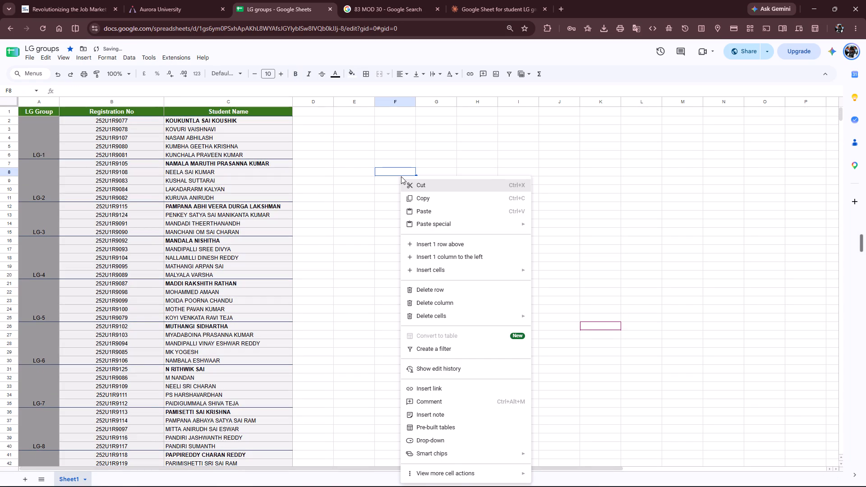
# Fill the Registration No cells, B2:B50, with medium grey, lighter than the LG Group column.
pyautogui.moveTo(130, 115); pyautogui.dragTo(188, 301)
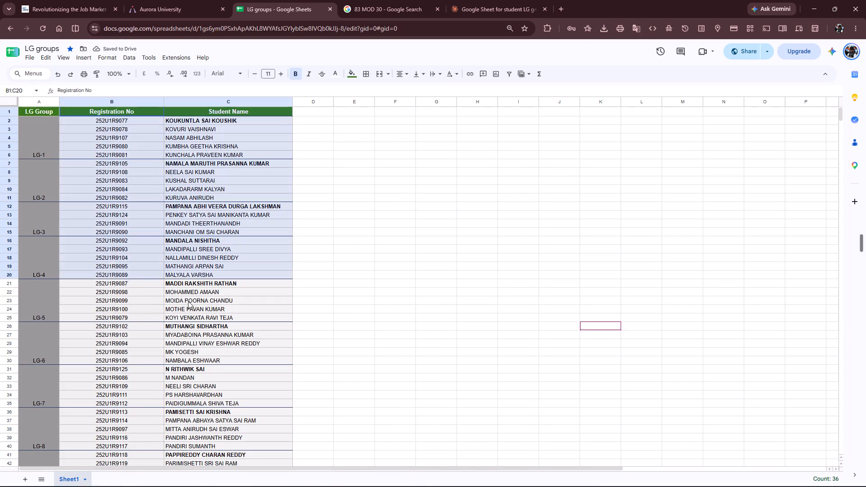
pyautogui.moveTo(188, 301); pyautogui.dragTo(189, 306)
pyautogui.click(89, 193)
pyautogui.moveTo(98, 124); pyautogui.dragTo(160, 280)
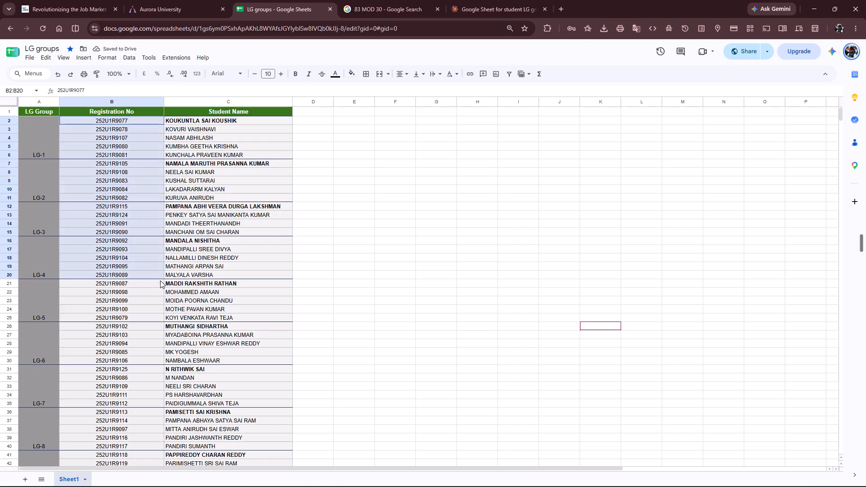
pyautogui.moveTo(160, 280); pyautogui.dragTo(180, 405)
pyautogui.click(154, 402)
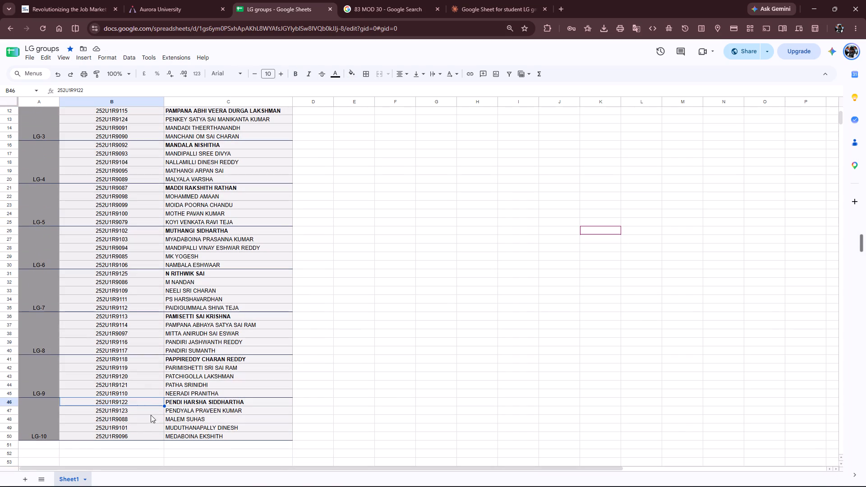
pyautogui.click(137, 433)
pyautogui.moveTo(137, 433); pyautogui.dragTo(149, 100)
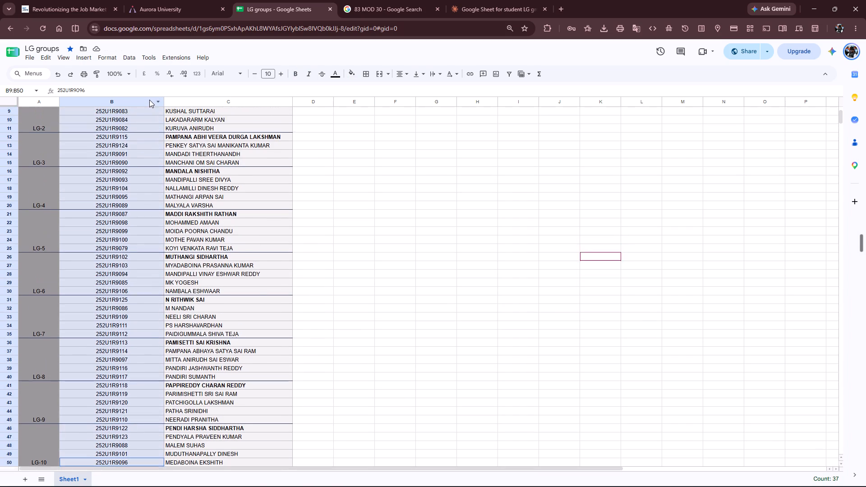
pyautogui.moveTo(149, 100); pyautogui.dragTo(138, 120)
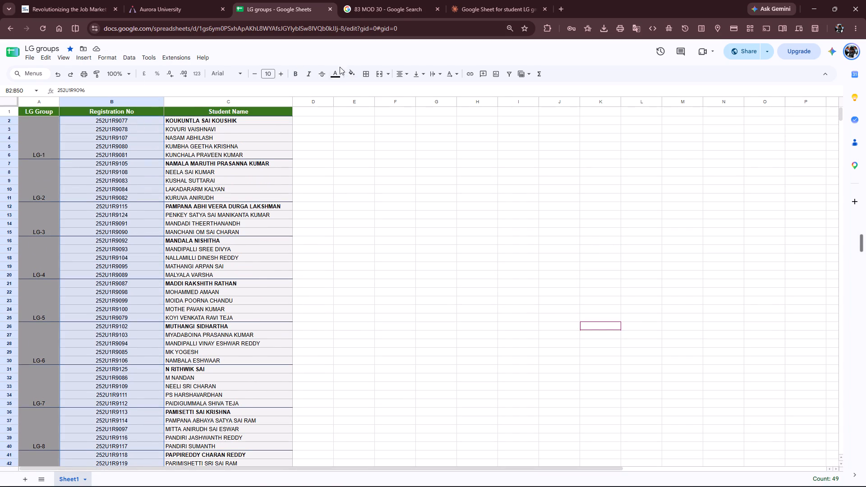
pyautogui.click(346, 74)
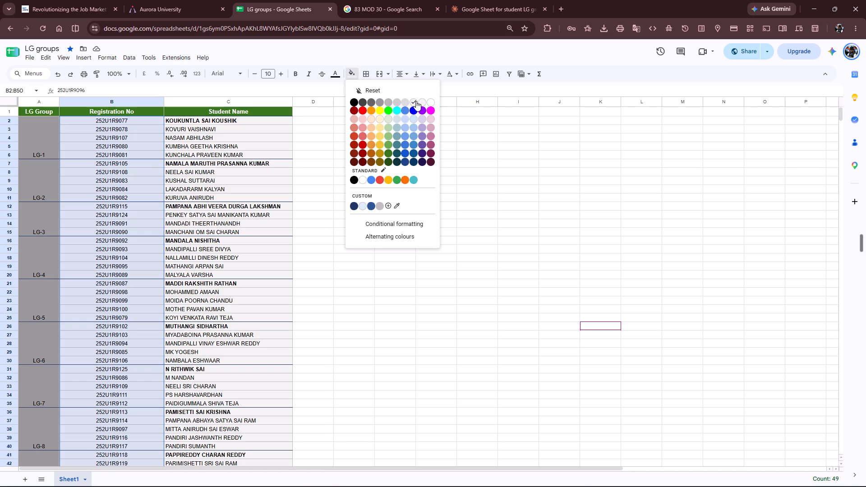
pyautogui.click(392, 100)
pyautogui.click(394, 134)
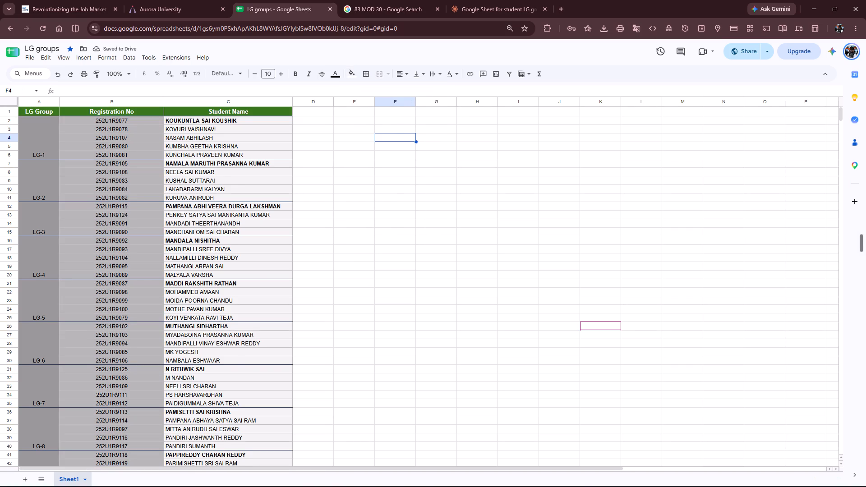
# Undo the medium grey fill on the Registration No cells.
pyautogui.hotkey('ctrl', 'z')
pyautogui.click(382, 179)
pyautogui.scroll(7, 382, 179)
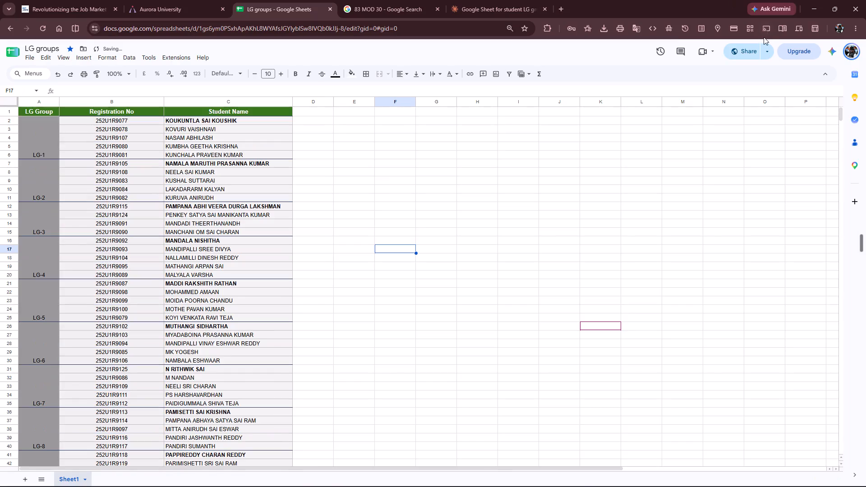
# Open the sharing settings of the LG groups spreadsheet.
pyautogui.click(754, 44)
pyautogui.click(751, 55)
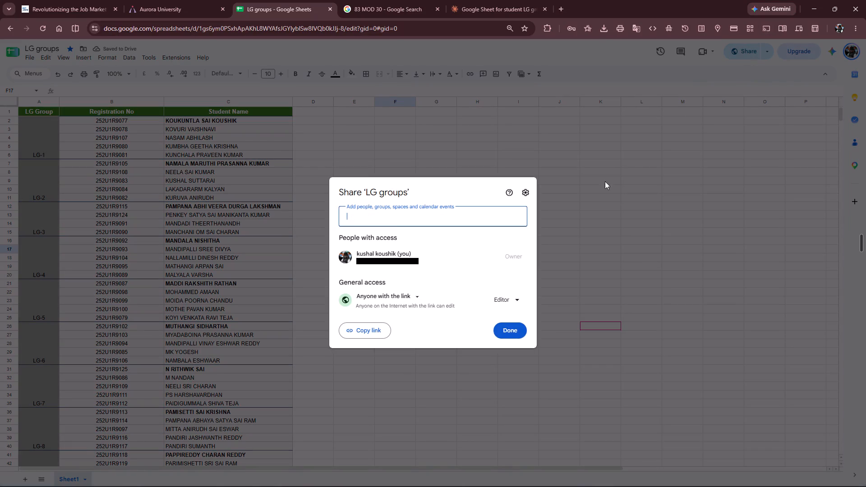
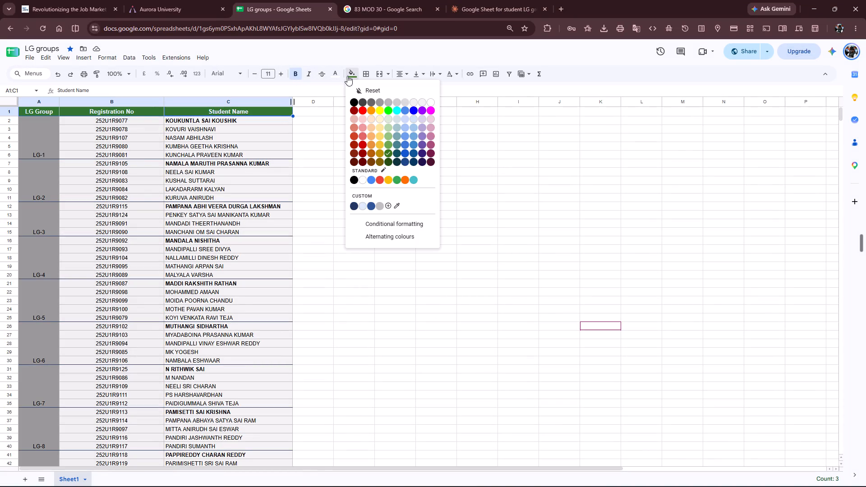
# Fill the header cells A1:C1 with the darkest green shade in the palette.
pyautogui.click(387, 159)
pyautogui.click(387, 159)
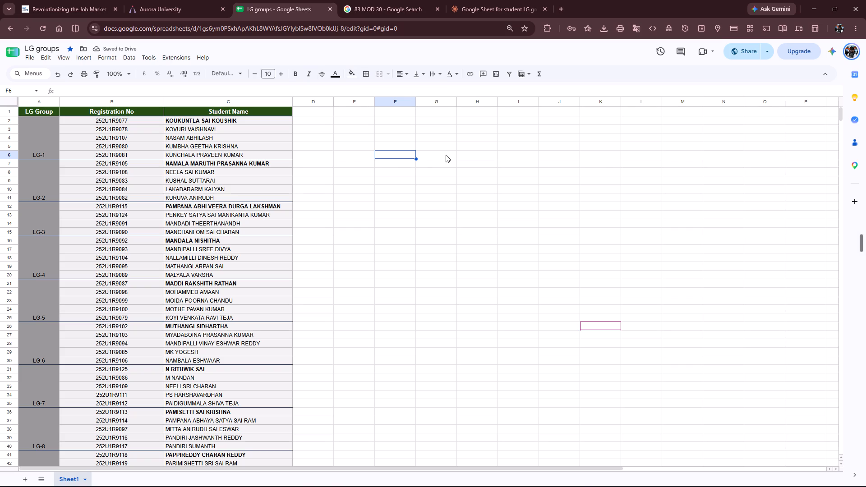
pyautogui.click(601, 161)
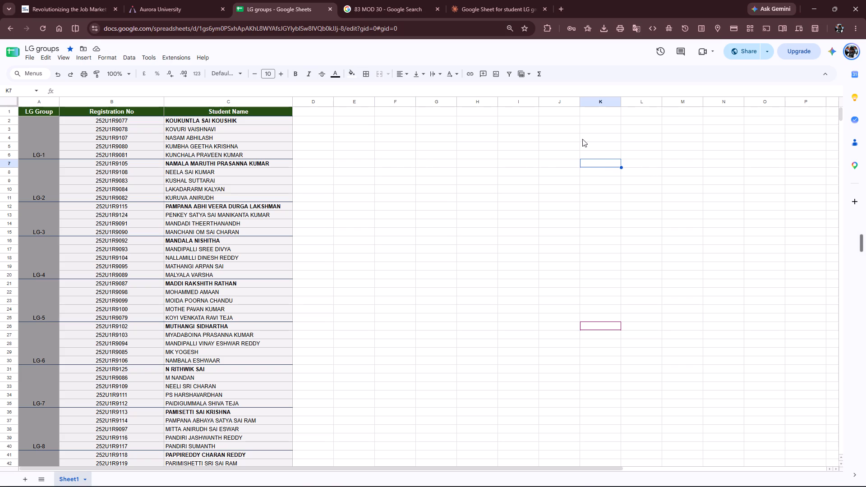
# Open the spreadsheet's quick sharing options to view its link access.
pyautogui.click(765, 56)
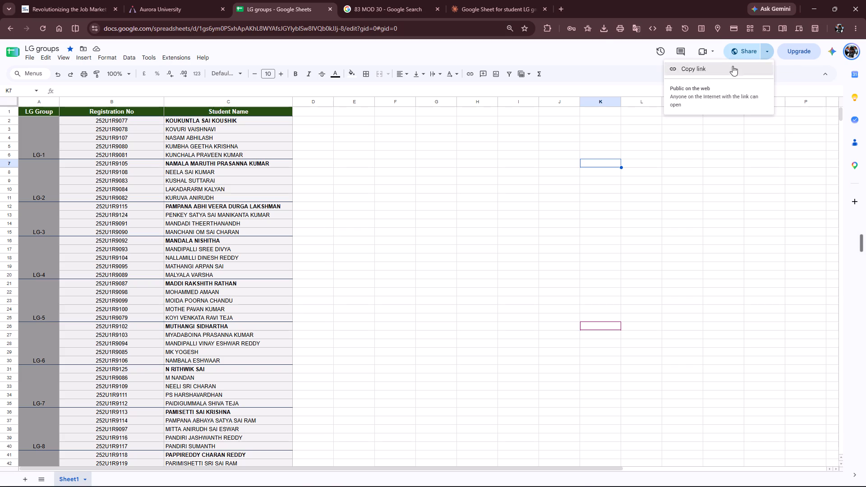
# Close the browser pages for the student LG groups chat and the 83 MOD 30 Google search.
pyautogui.click(547, 11)
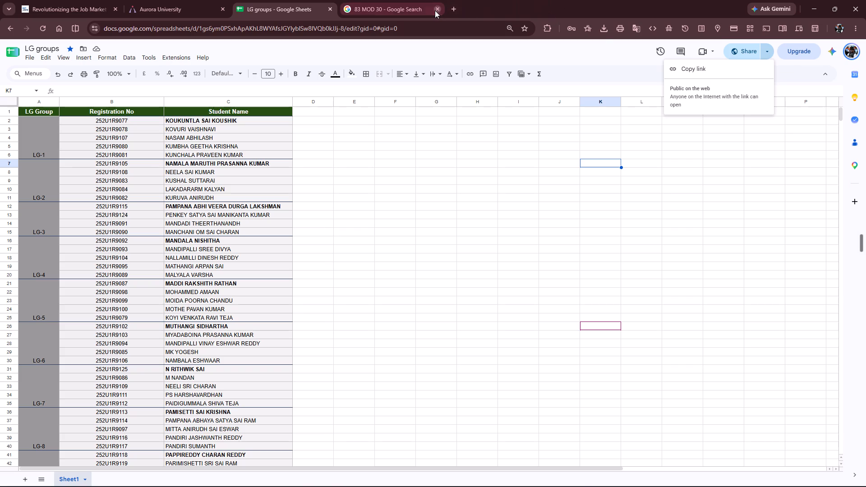
pyautogui.click(435, 10)
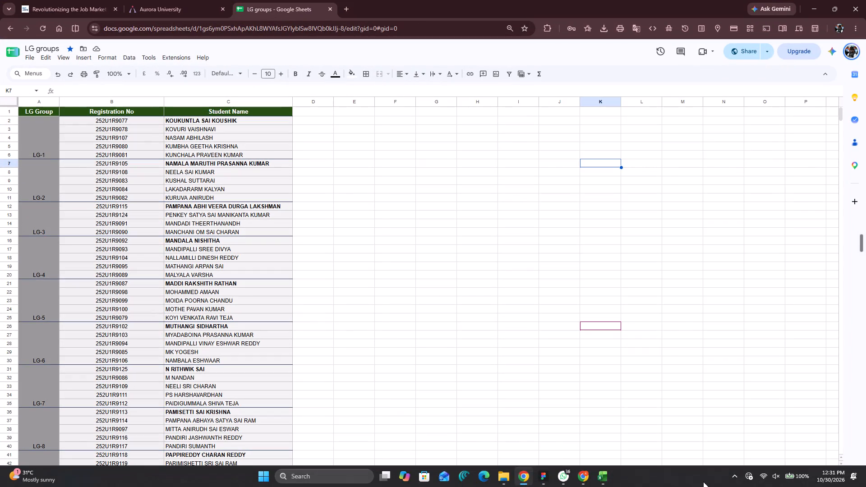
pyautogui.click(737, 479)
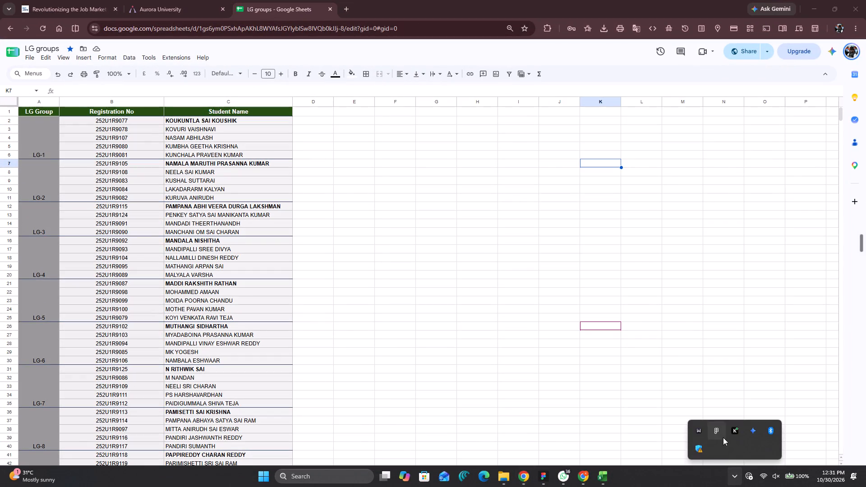
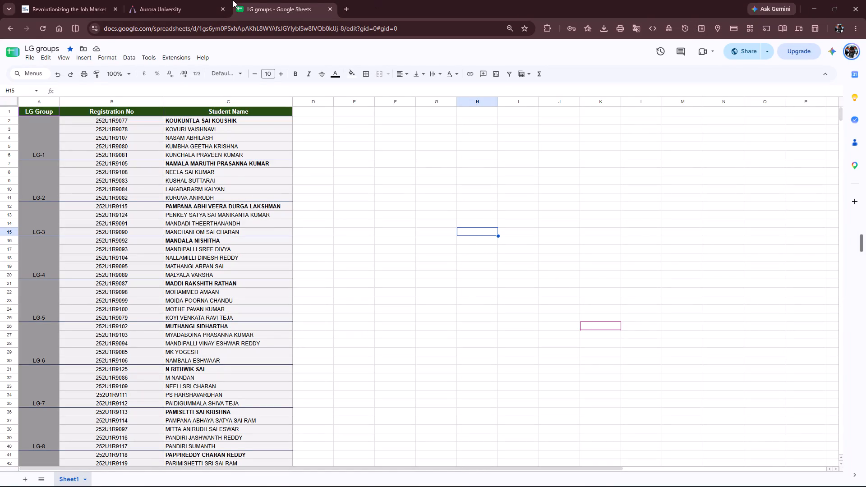
pyautogui.click(213, 0)
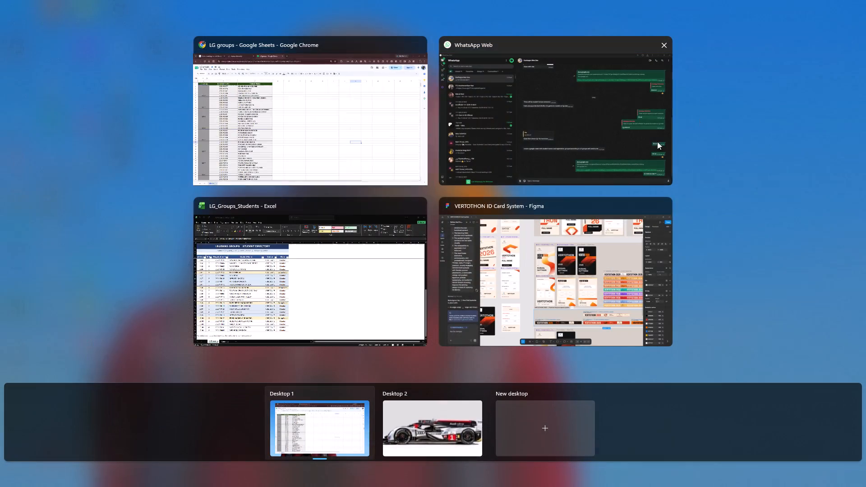
# Switch to Figma to view the VERTOTHON ID Card System canvas, and return to the LG groups spreadsheet in Chrome.
pyautogui.click(570, 250)
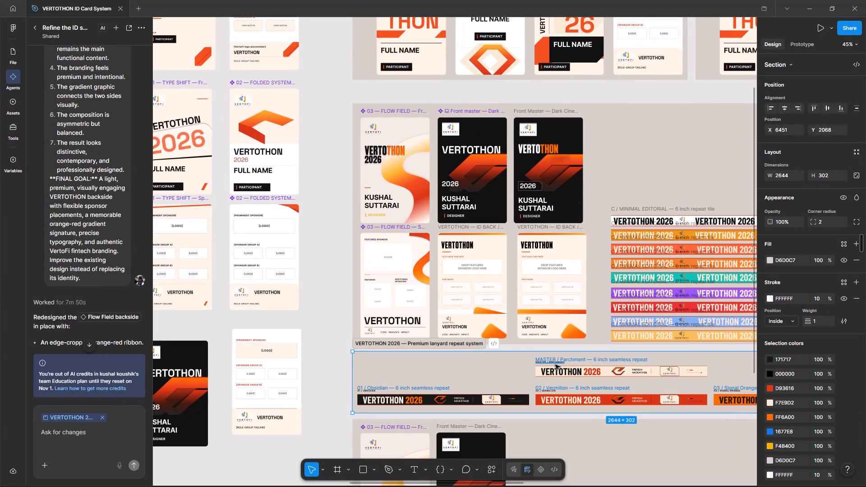
pyautogui.hscroll(-3, 555, 365)
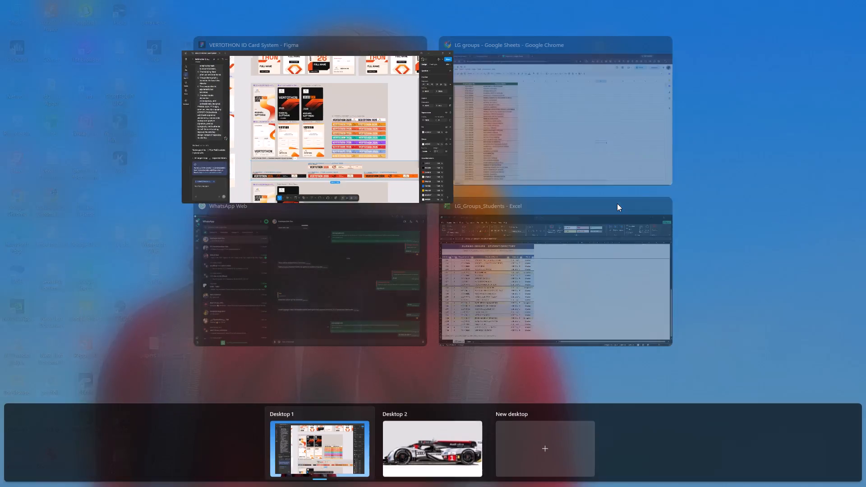
pyautogui.click(458, 151)
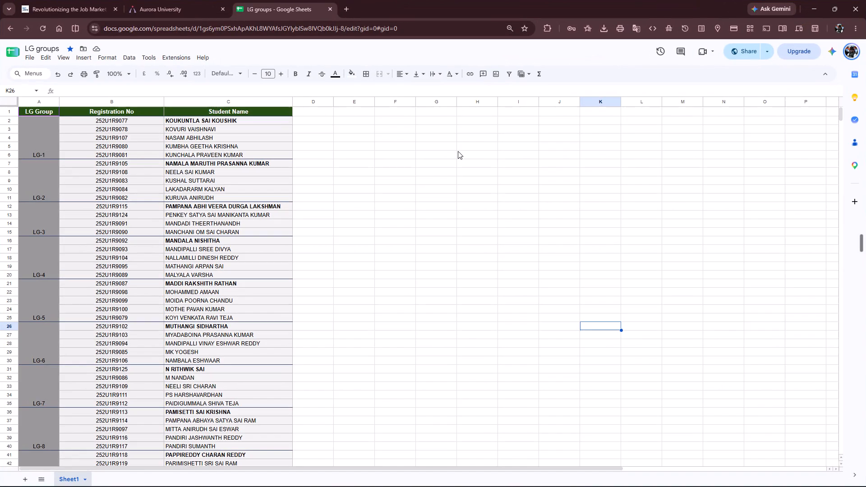
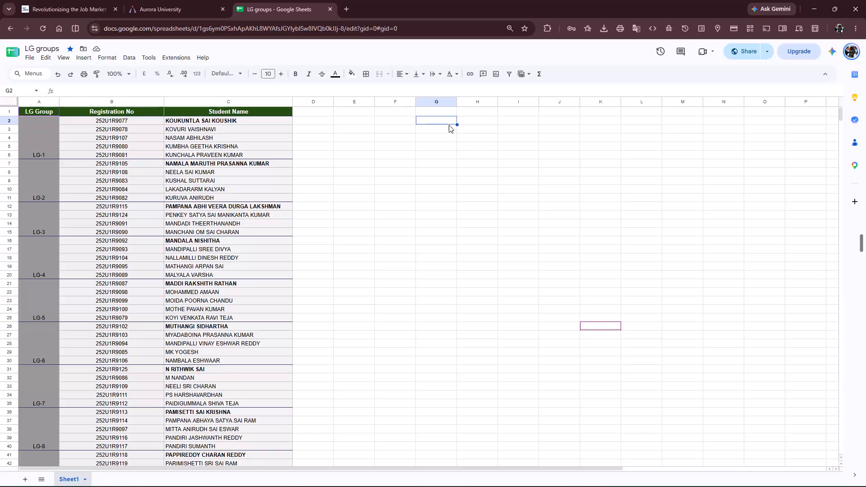
# View the Aurora University attendance page and the learning portal's home page with the day's class schedule.
pyautogui.click(405, 147)
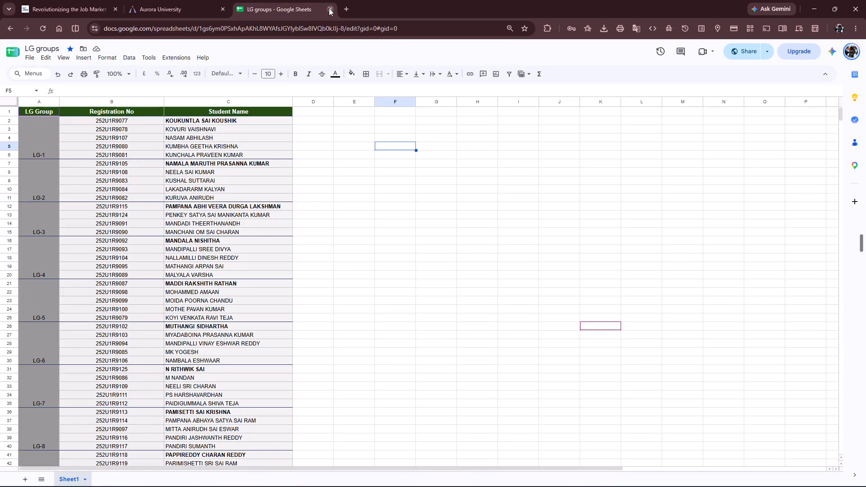
pyautogui.click(185, 0)
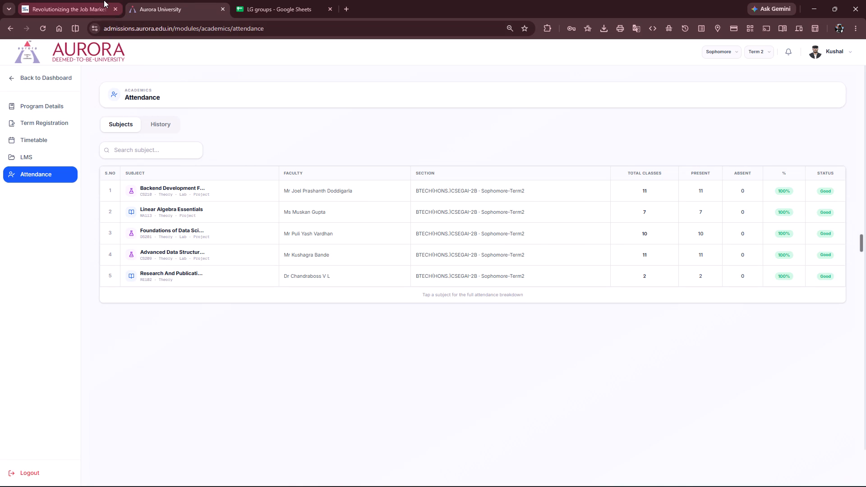
pyautogui.click(105, 0)
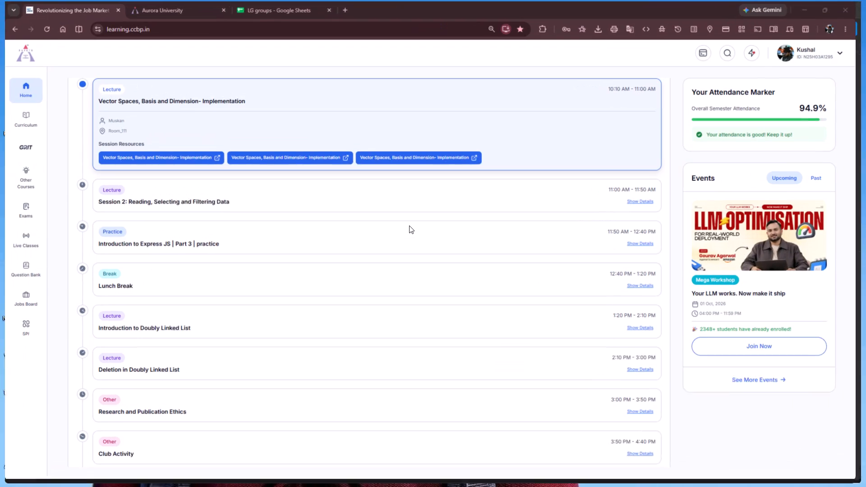
# Show the hidden system tray icons.
pyautogui.click(735, 473)
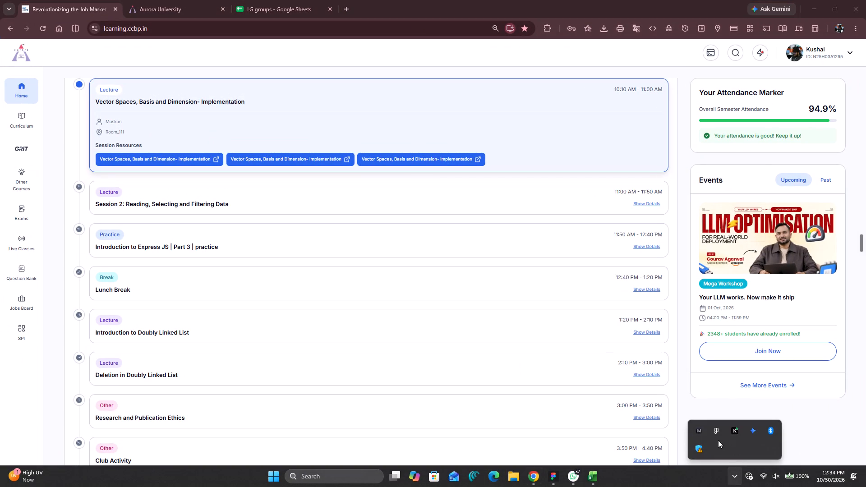
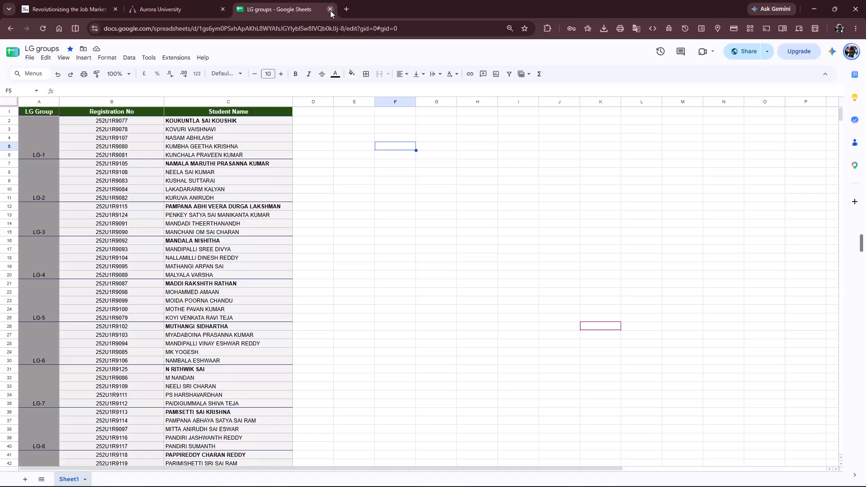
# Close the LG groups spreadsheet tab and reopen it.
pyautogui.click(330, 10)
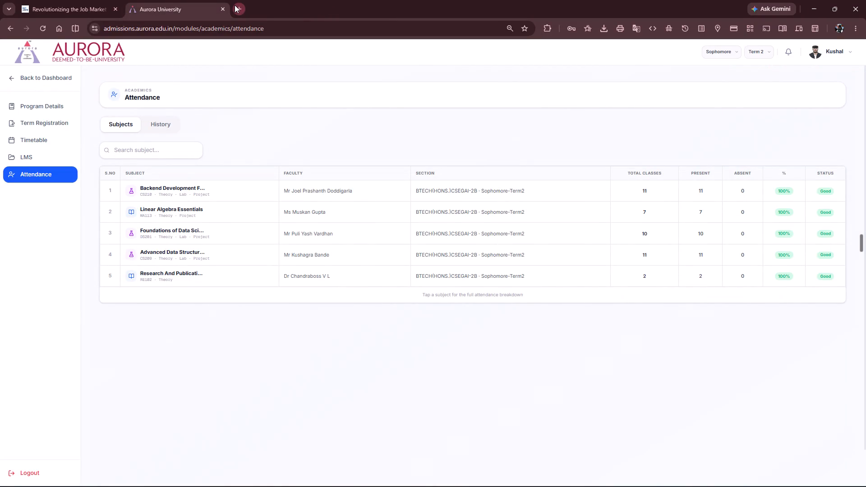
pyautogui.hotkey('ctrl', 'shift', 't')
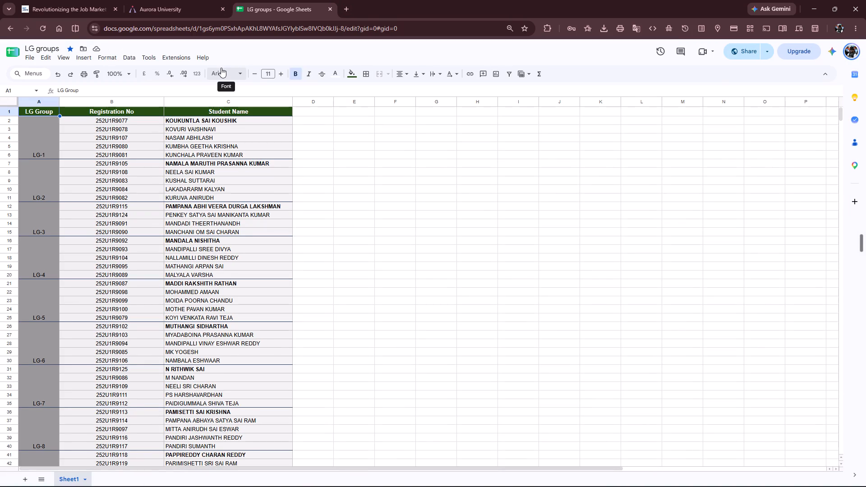
# Review the LG groups student list through to the end of the LG-10 group.
pyautogui.click(328, 200)
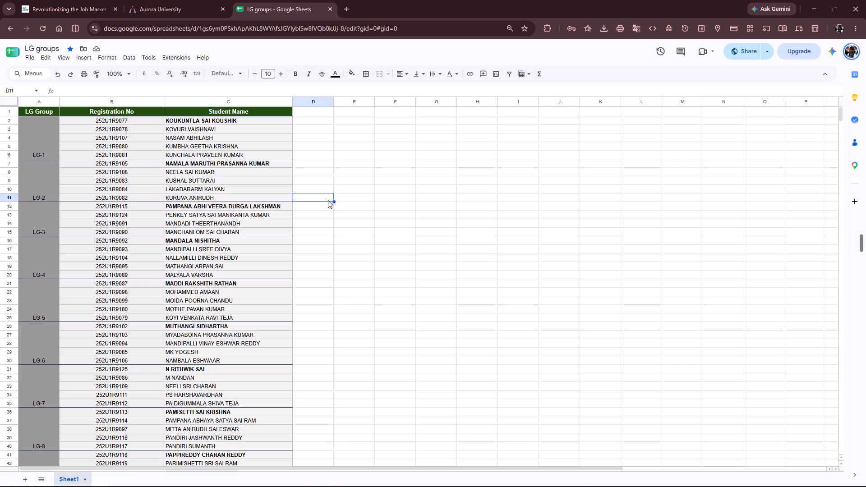
pyautogui.scroll(-4, 328, 200)
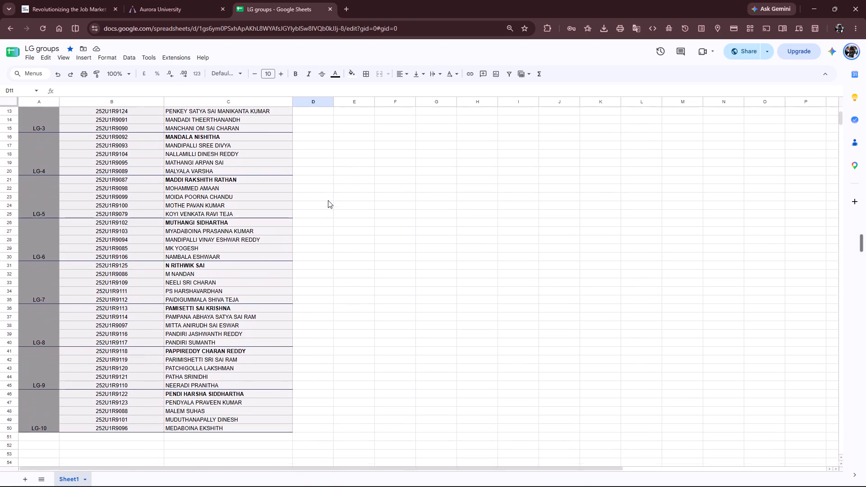
pyautogui.scroll(-1, 328, 200)
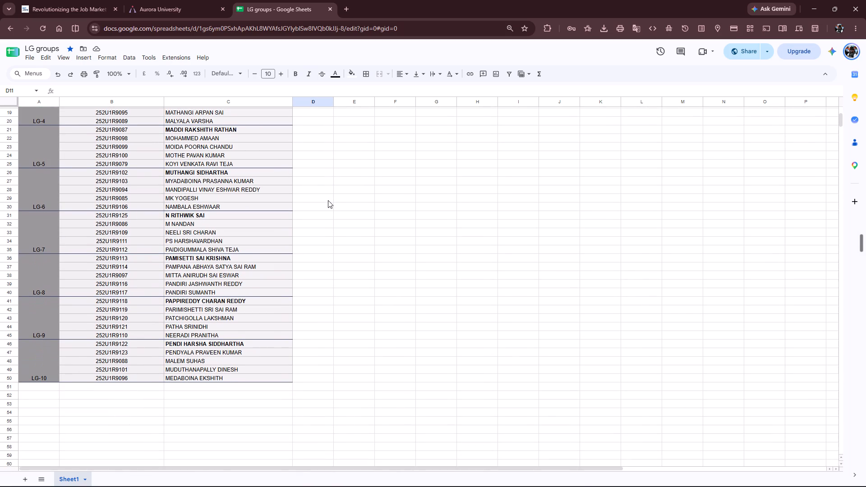
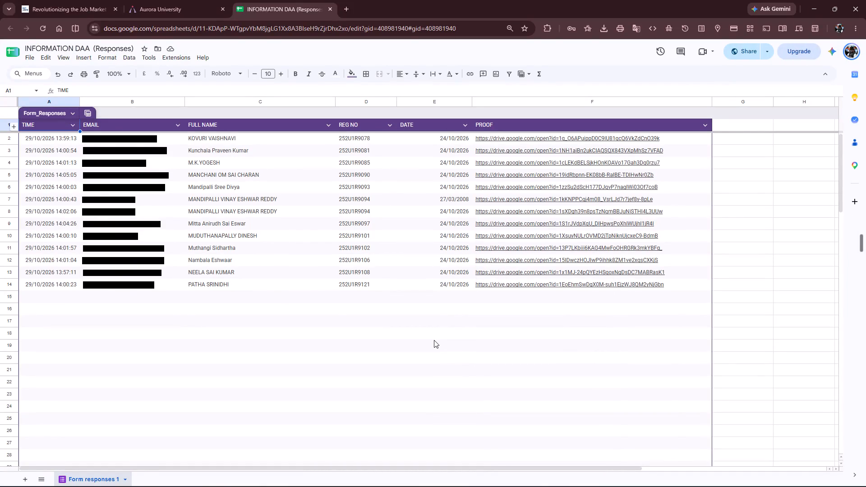
# Reload the INFORMATION DAA (Responses) spreadsheet and check the form responses.
pyautogui.scroll(1, 434, 340)
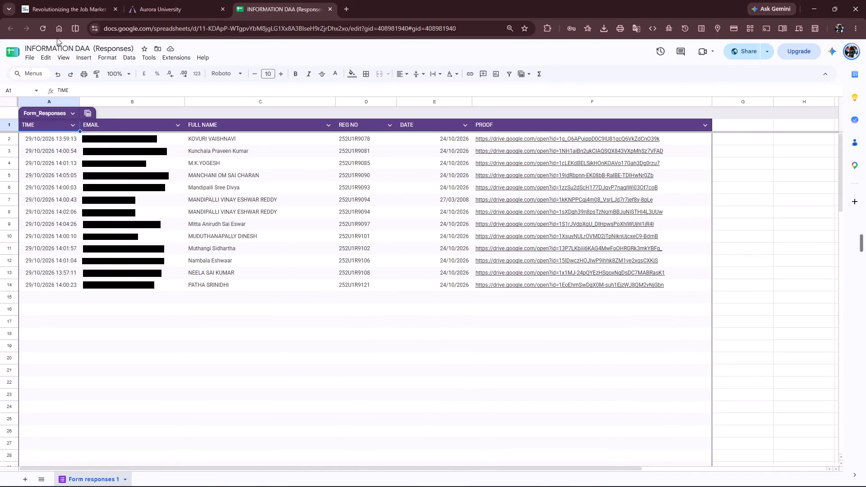
pyautogui.click(50, 29)
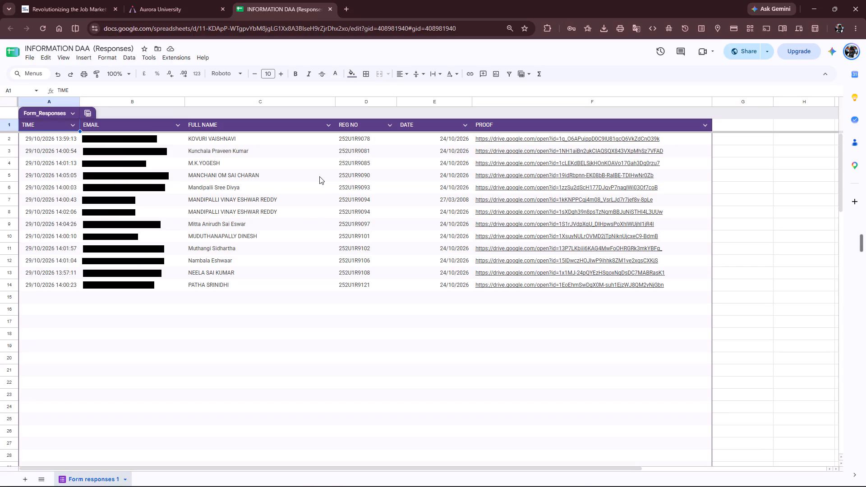
pyautogui.scroll(1, 319, 325)
pyautogui.click(41, 28)
# Switch to the Aurora University portal and return from the Attendance page to the dashboard.
pyautogui.click(156, 2)
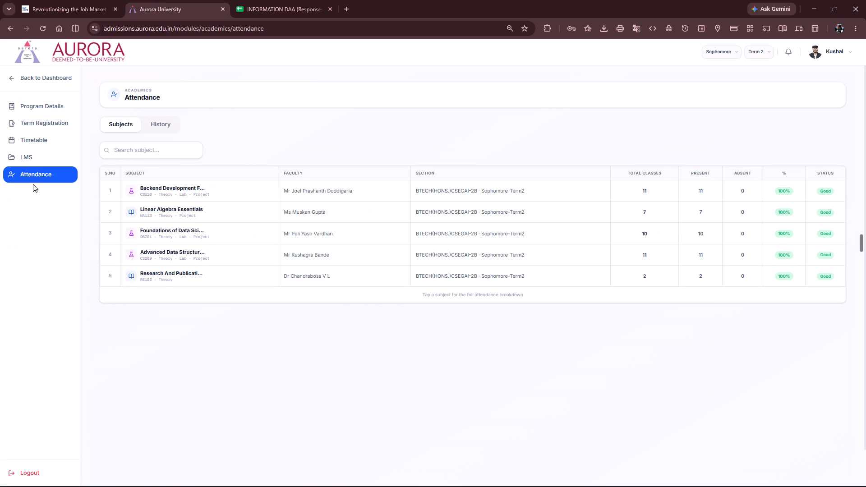
pyautogui.click(47, 85)
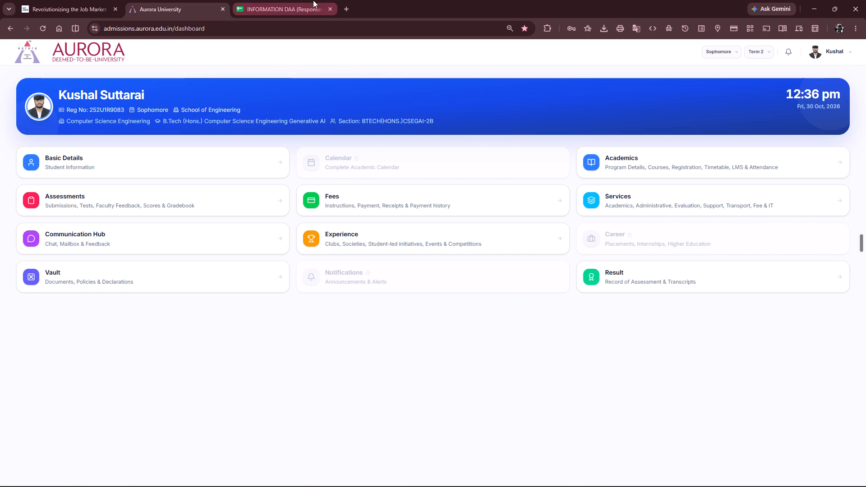
# Sort the responses in the INFORMATION DAA spreadsheet by REG NO from A to Z and review the ordered list.
pyautogui.click(294, 0)
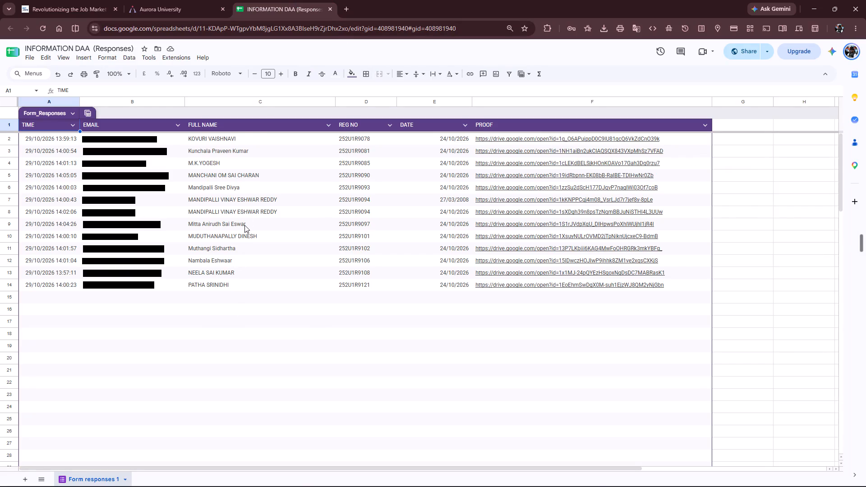
pyautogui.scroll(2, 218, 221)
pyautogui.scroll(-5, 218, 221)
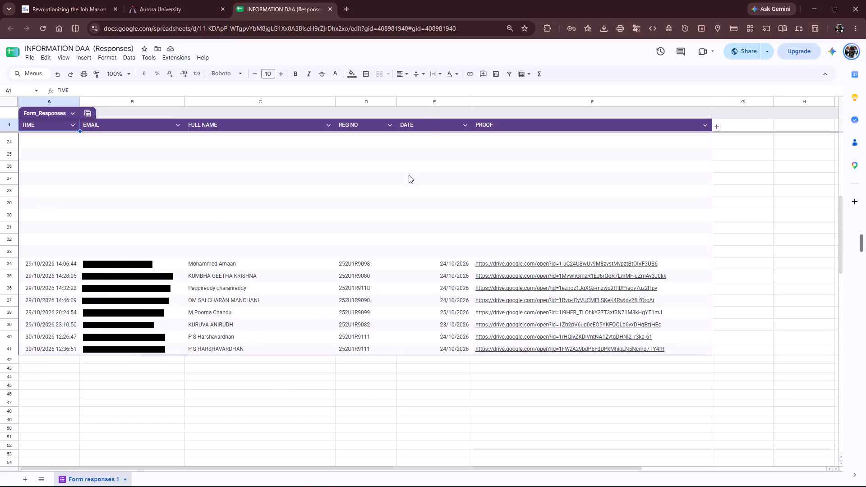
pyautogui.click(393, 126)
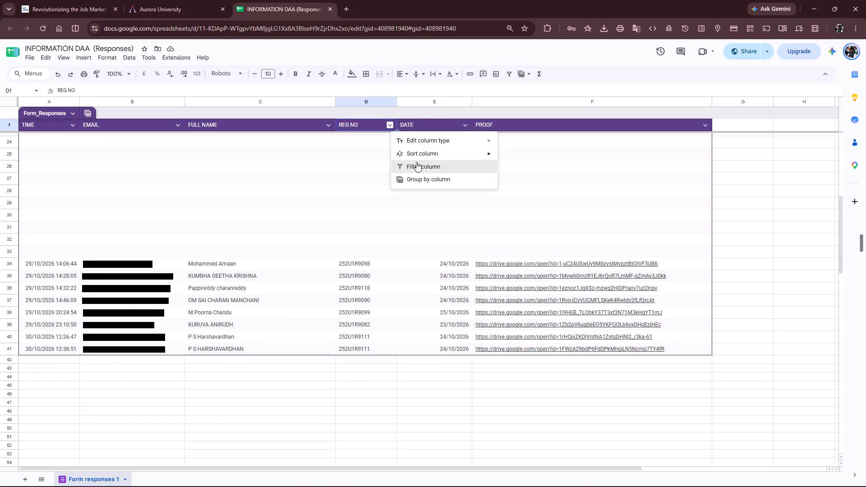
pyautogui.click(418, 164)
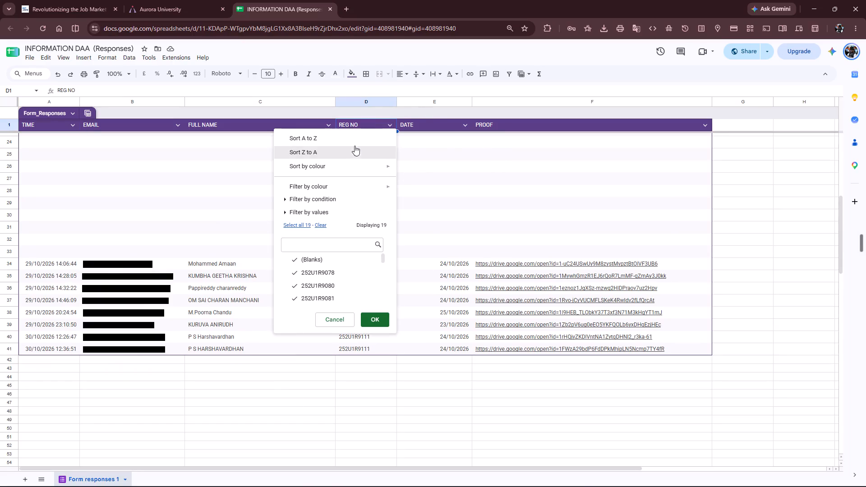
pyautogui.click(352, 142)
pyautogui.scroll(3, 396, 282)
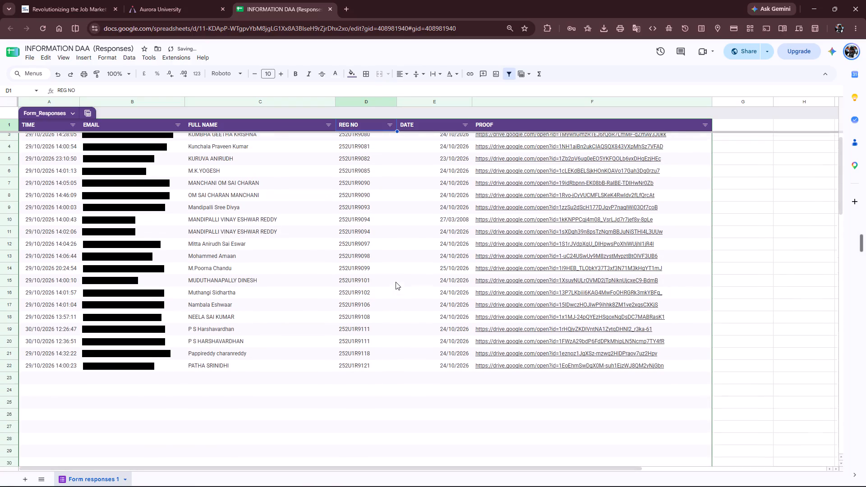
pyautogui.scroll(2, 396, 282)
pyautogui.scroll(1, 297, 366)
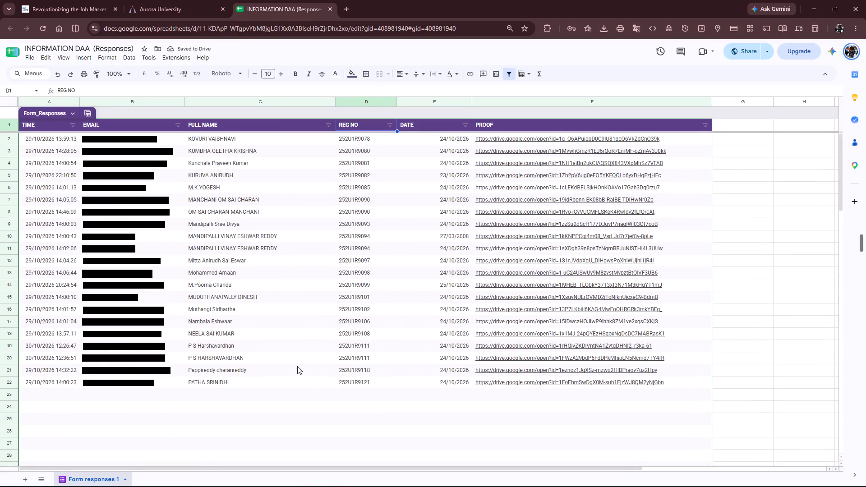
pyautogui.scroll(1, 297, 366)
pyautogui.scroll(2, 336, 359)
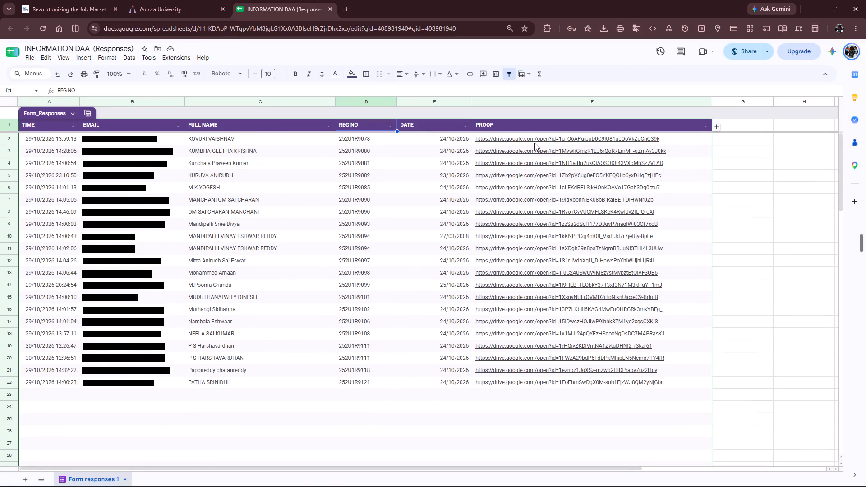
# View the proof files linked in the first and last response rows, and close the responses spreadsheet.
pyautogui.click(527, 139)
pyautogui.click(518, 155)
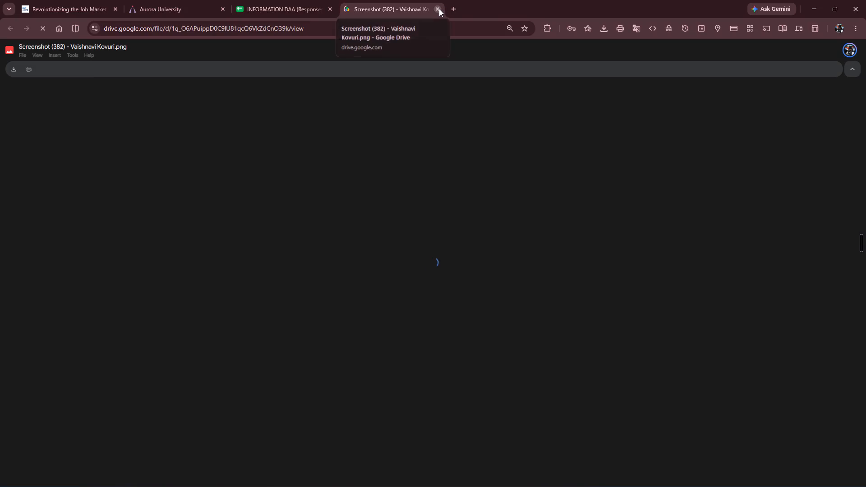
pyautogui.click(439, 9)
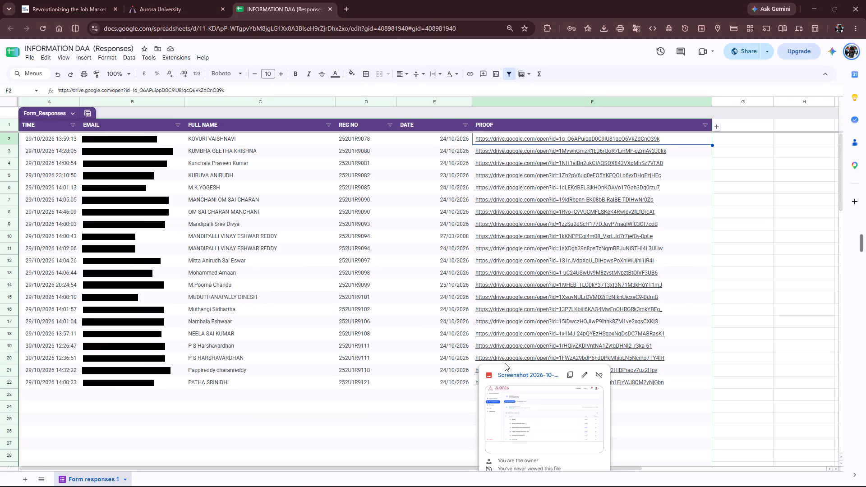
pyautogui.click(476, 383)
pyautogui.click(500, 400)
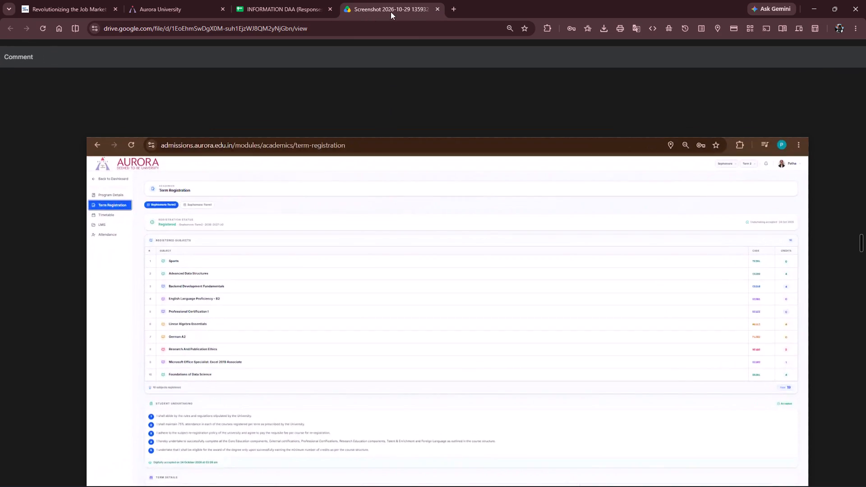
pyautogui.click(438, 9)
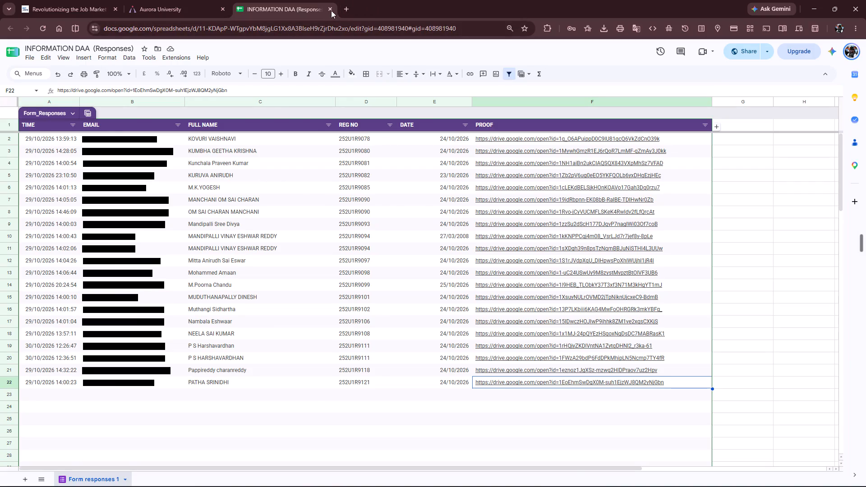
pyautogui.click(331, 10)
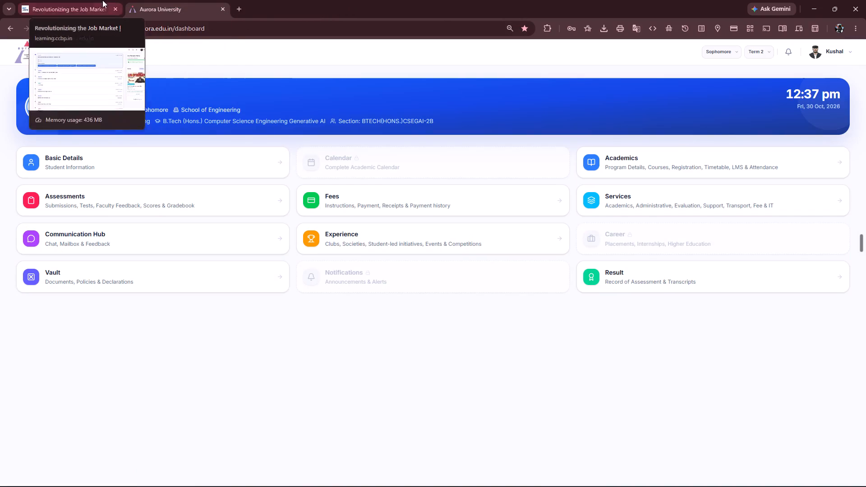
# Open TEAM OS in a new tab and sign in through the Master Admin gateway with the saved credentials and secondary code.
pyautogui.click(94, 0)
pyautogui.click(236, 9)
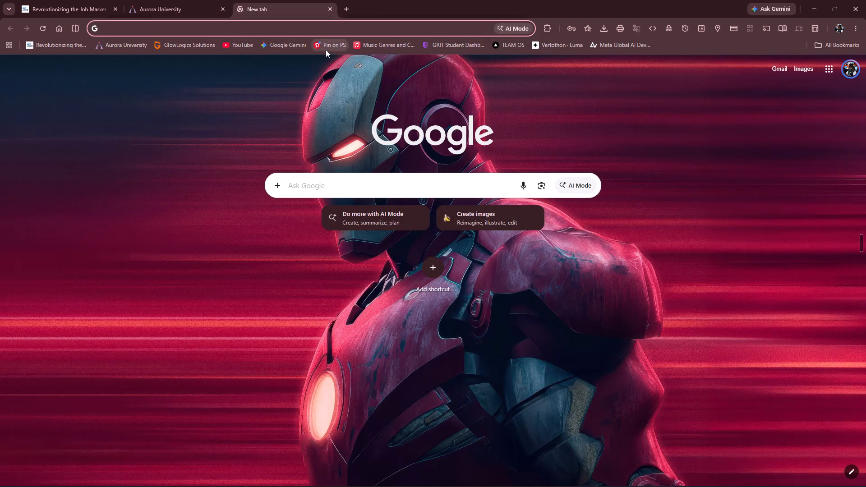
pyautogui.click(495, 48)
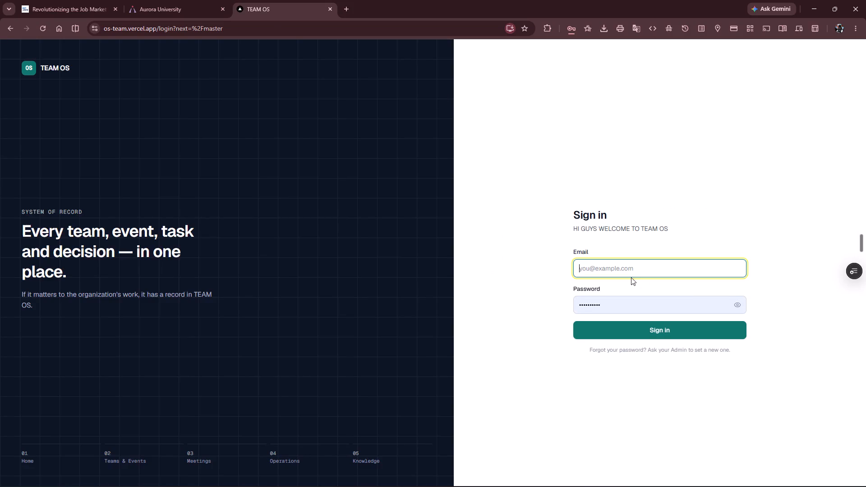
pyautogui.click(629, 276)
pyautogui.click(651, 312)
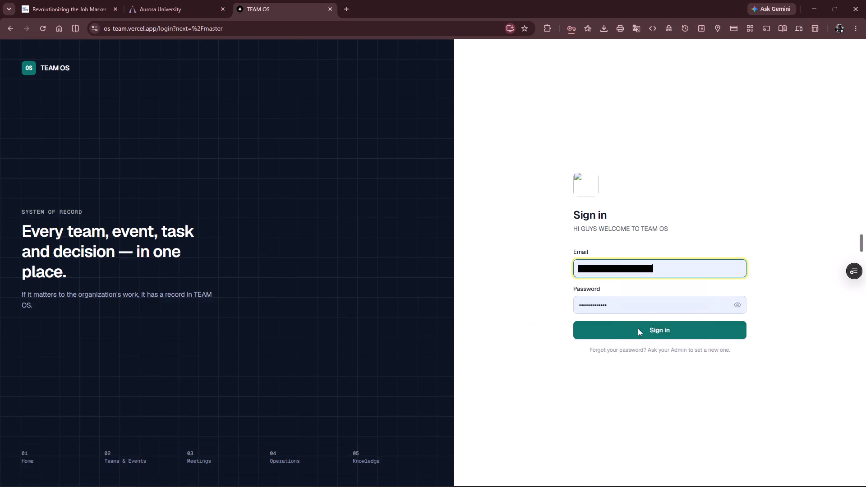
pyautogui.click(631, 337)
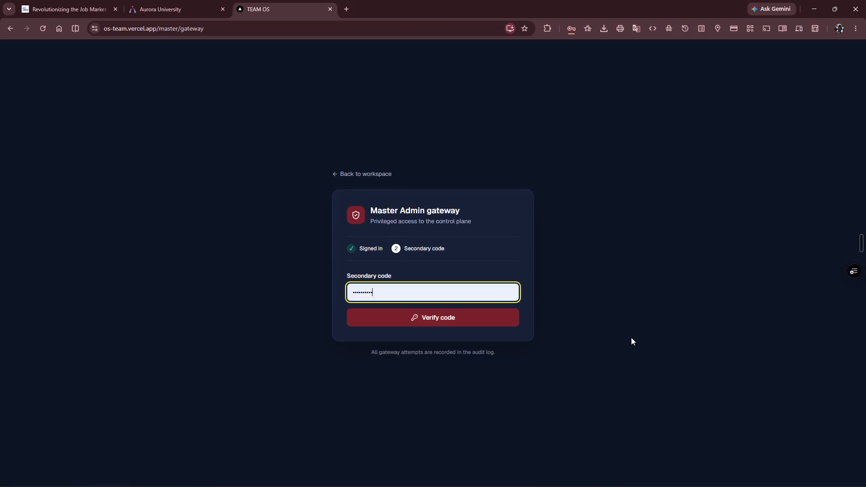
pyautogui.click(472, 322)
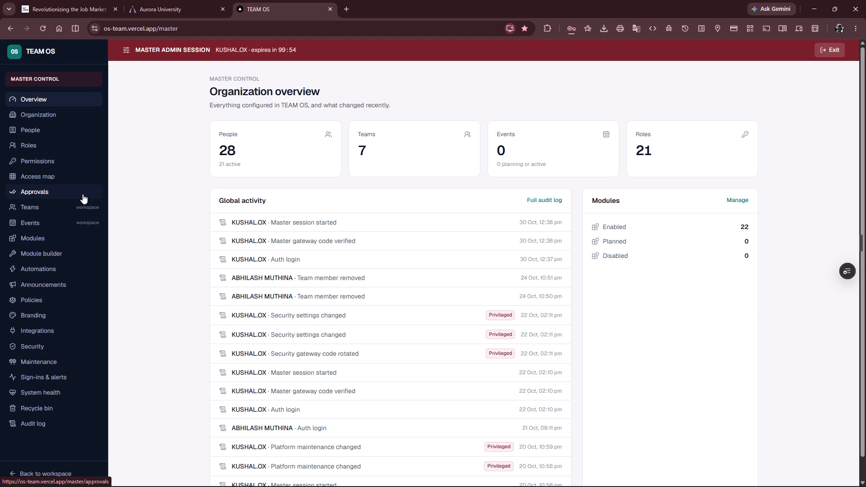
# Look through the Recycle bin and Audit log pages in the TEAM OS Master Control area.
pyautogui.click(263, 282)
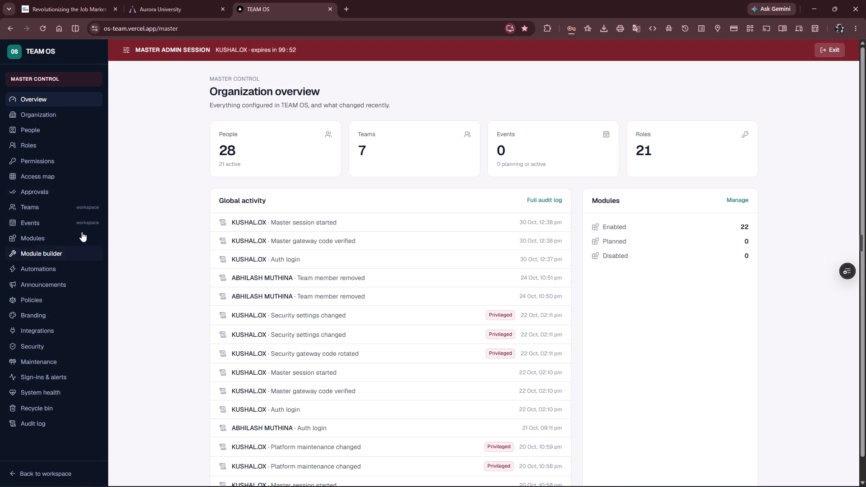
pyautogui.click(59, 408)
pyautogui.click(58, 419)
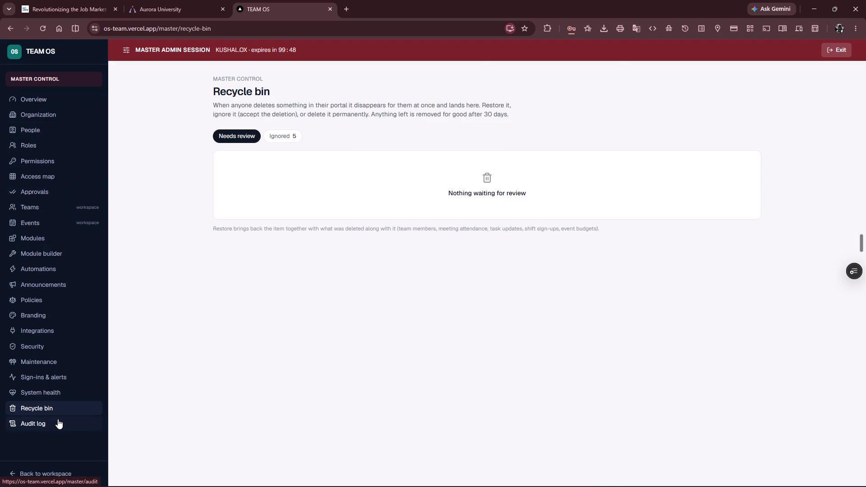
pyautogui.click(69, 408)
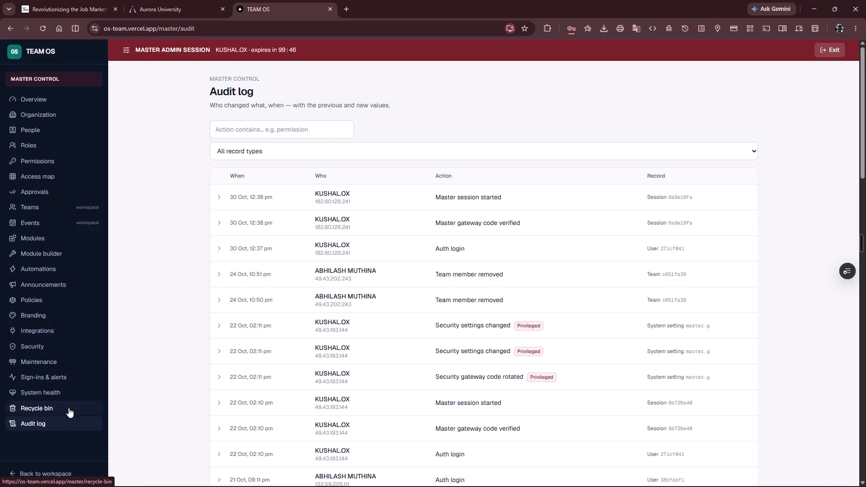
pyautogui.click(284, 134)
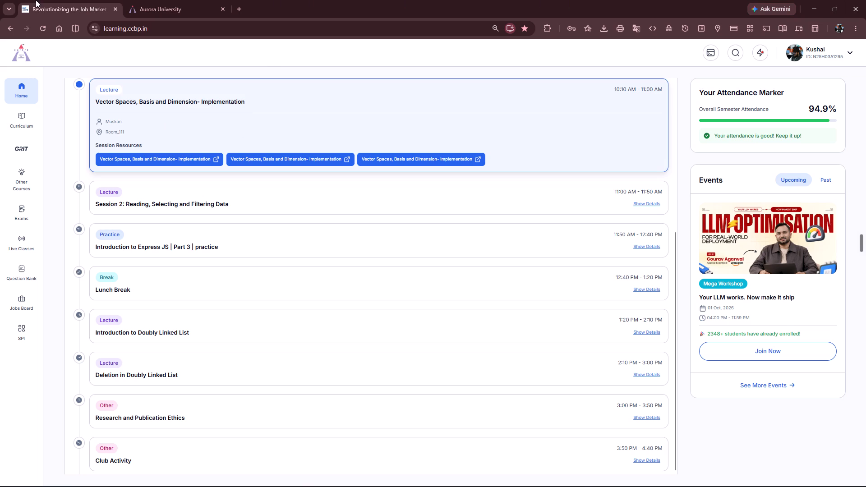
# Reload the learning portal's home page to check the day's schedule and attendance.
pyautogui.click(50, 28)
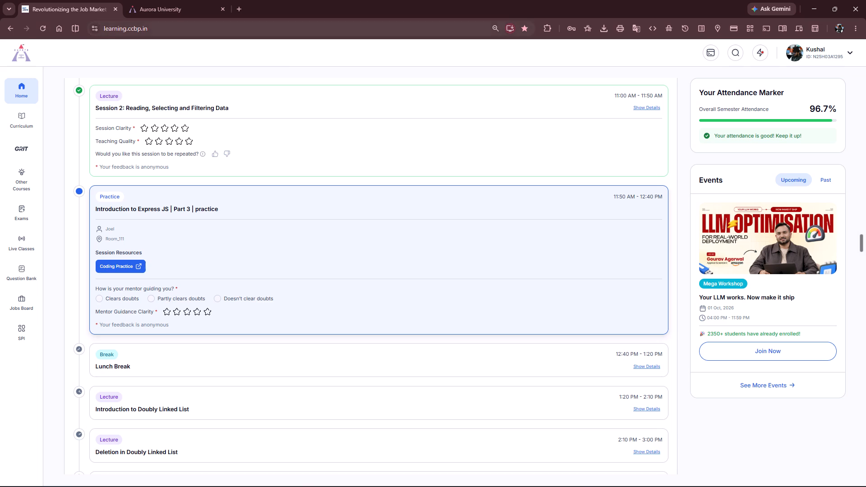
pyautogui.click(166, 0)
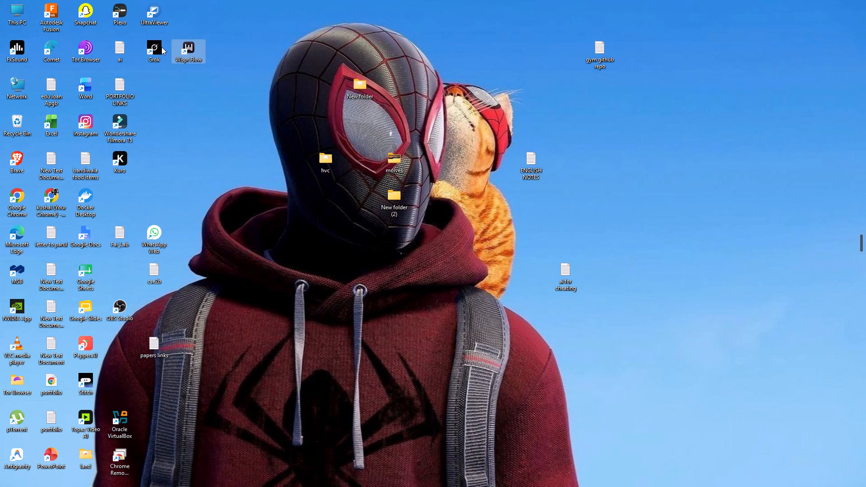
# Open the Windows Recycle Bin to examine the deleted files, and close it.
pyautogui.doubleClick(15, 131)
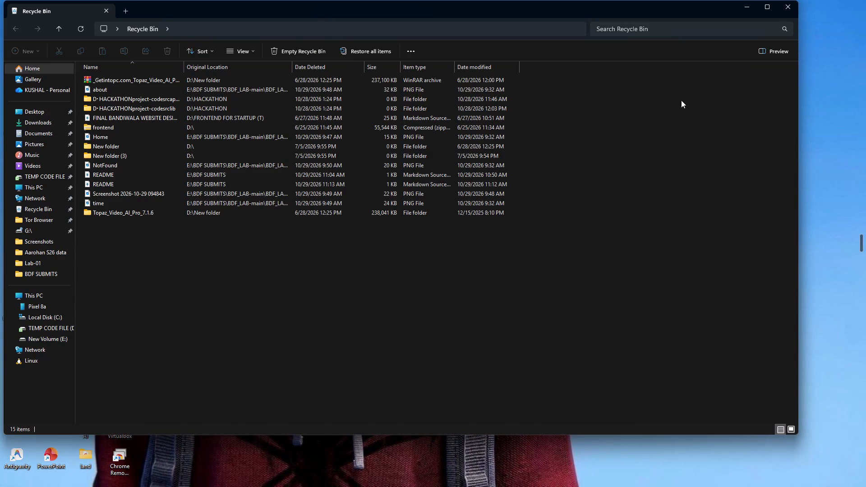
pyautogui.click(792, 14)
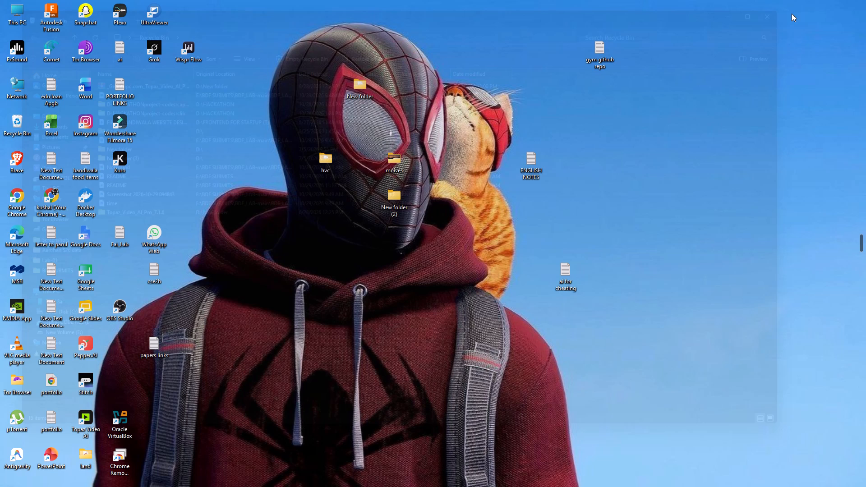
# Bring up the Windows shut down and sign out options.
pyautogui.press('super+x')
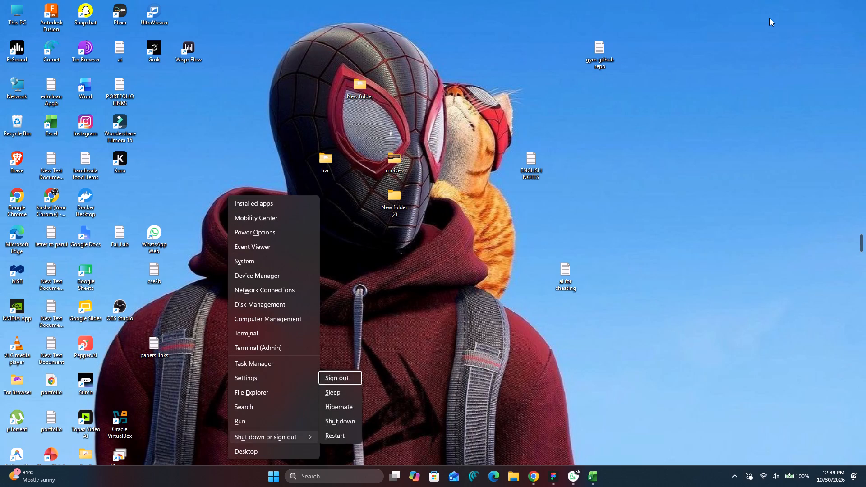